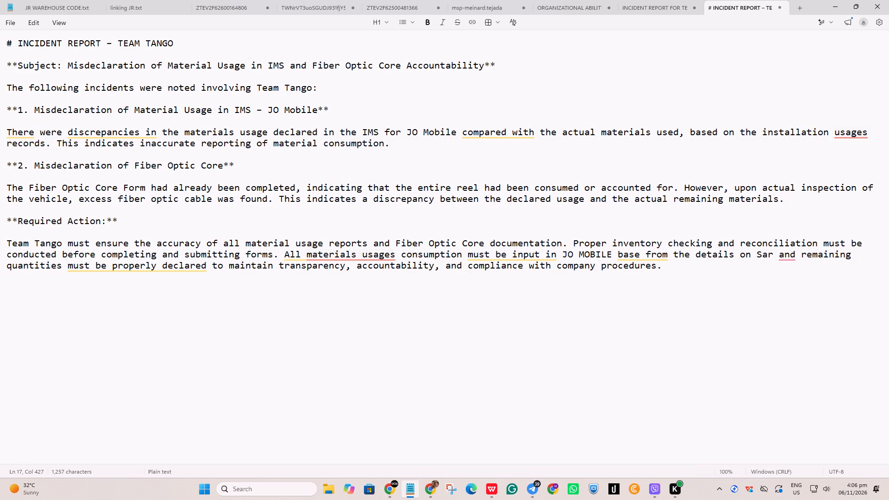
Add the heading "Recomendation:" below the Required Action paragraph, set off by a blank line above and below.
{"action": "left_click", "coordinate": [400, 372]}
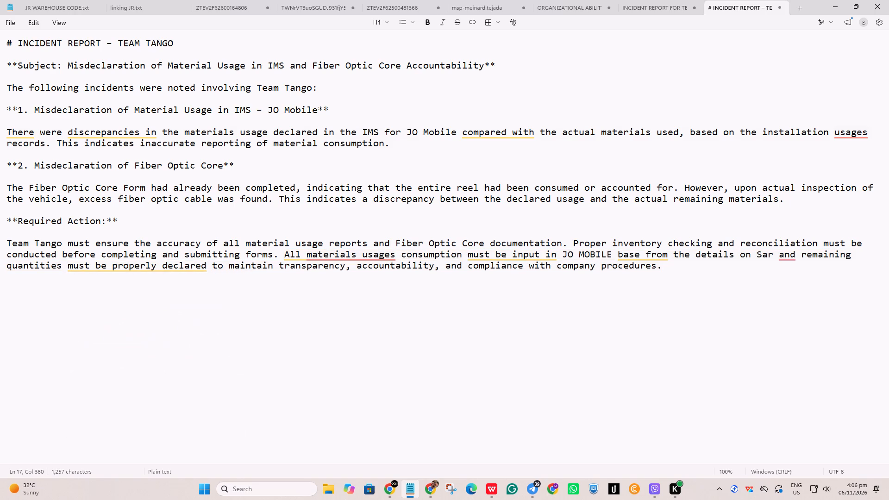
{"action": "left_click", "coordinate": [732, 269]}
{"action": "key", "text": "Return"}
{"action": "key", "text": "Return"}
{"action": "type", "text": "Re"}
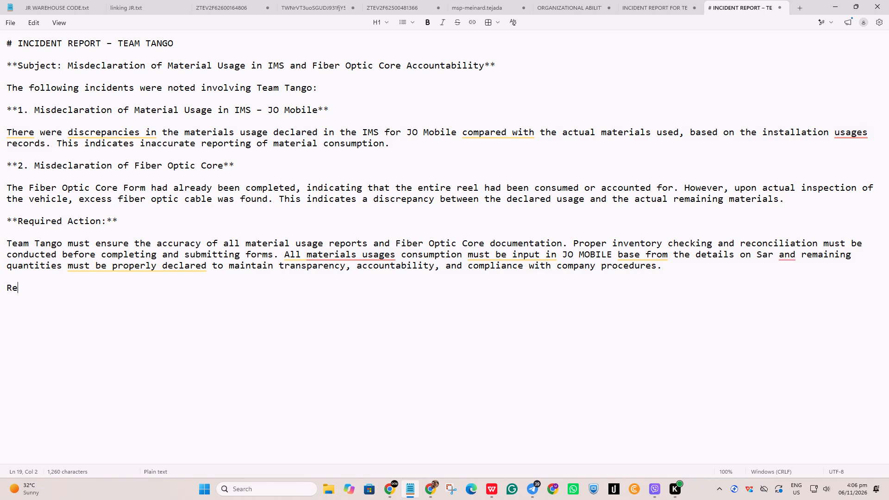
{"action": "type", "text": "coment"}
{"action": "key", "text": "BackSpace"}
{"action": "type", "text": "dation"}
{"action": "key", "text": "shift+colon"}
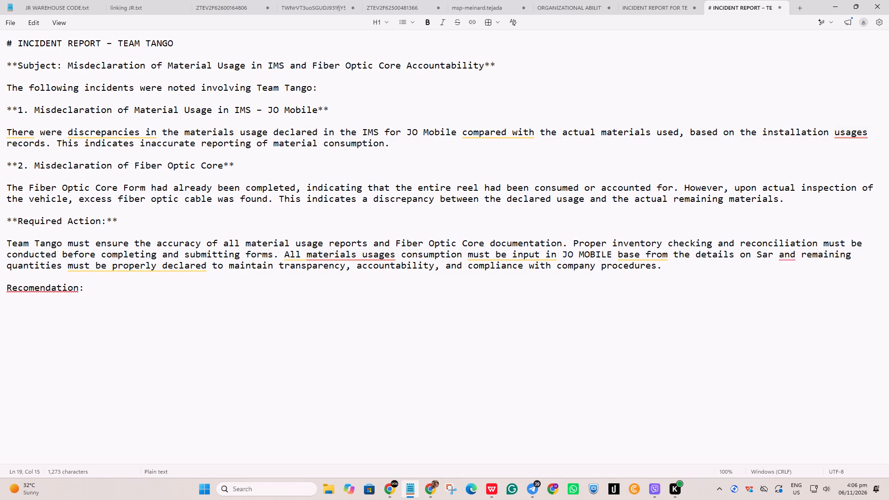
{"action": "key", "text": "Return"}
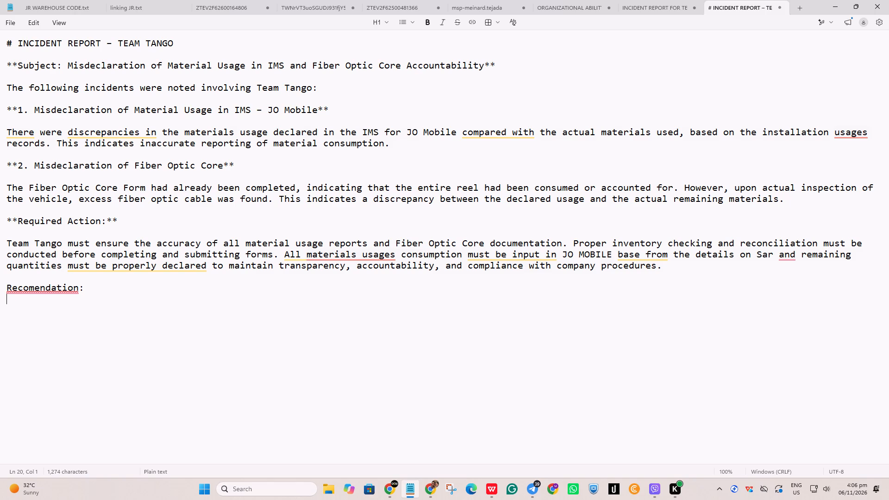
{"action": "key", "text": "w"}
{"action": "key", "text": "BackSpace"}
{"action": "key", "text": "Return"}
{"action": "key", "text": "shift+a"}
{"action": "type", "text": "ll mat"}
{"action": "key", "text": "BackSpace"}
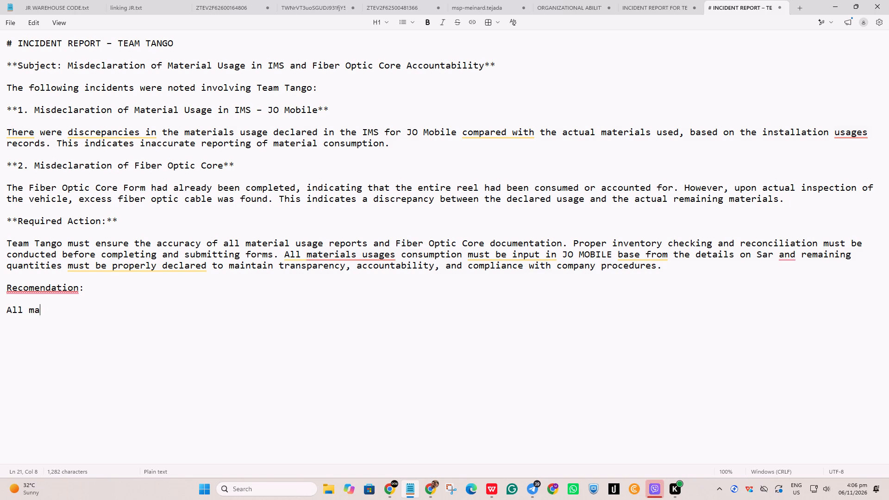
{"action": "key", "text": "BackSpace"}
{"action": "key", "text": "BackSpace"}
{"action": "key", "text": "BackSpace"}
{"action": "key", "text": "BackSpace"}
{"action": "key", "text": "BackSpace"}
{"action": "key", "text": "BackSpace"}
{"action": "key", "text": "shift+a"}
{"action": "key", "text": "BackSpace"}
Begin the paragraph under the recommendation heading with "Since Converge".
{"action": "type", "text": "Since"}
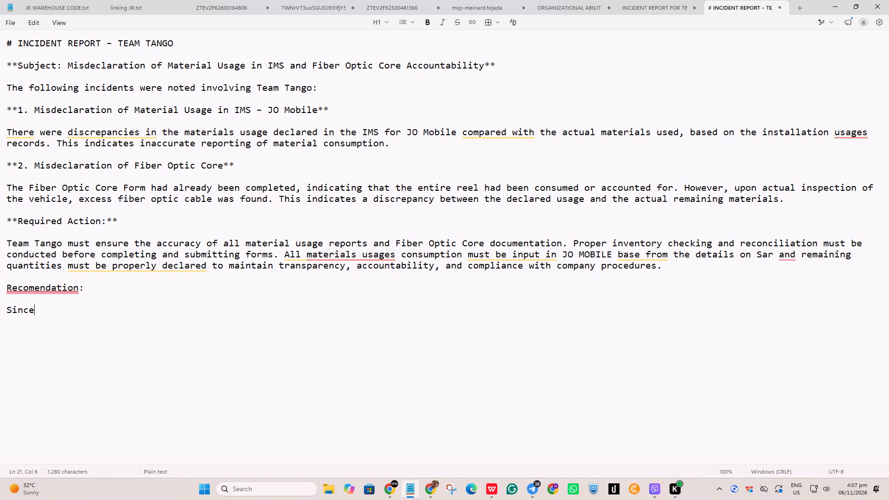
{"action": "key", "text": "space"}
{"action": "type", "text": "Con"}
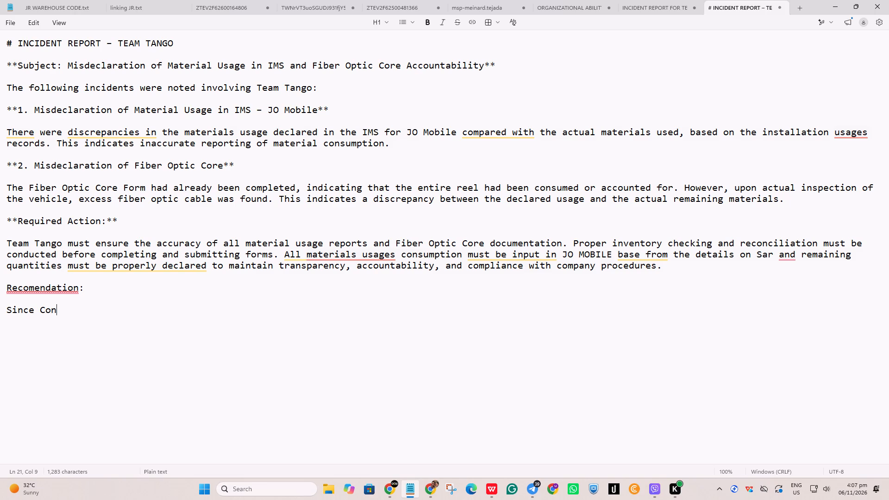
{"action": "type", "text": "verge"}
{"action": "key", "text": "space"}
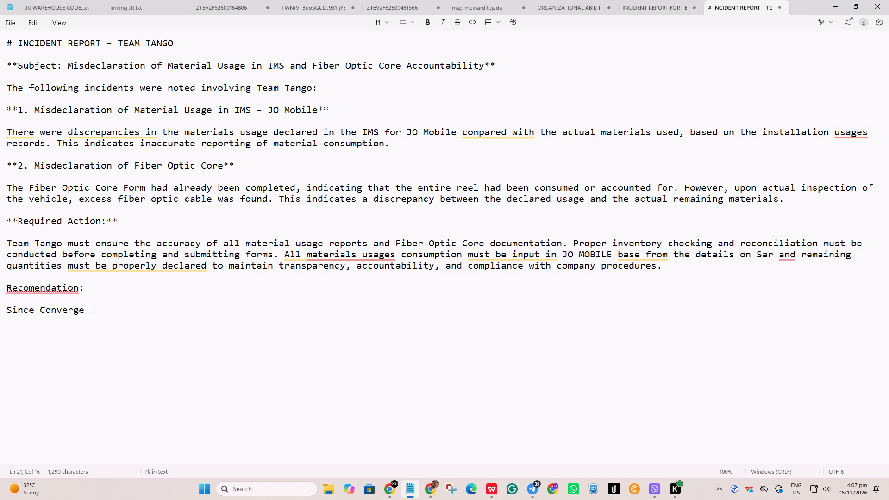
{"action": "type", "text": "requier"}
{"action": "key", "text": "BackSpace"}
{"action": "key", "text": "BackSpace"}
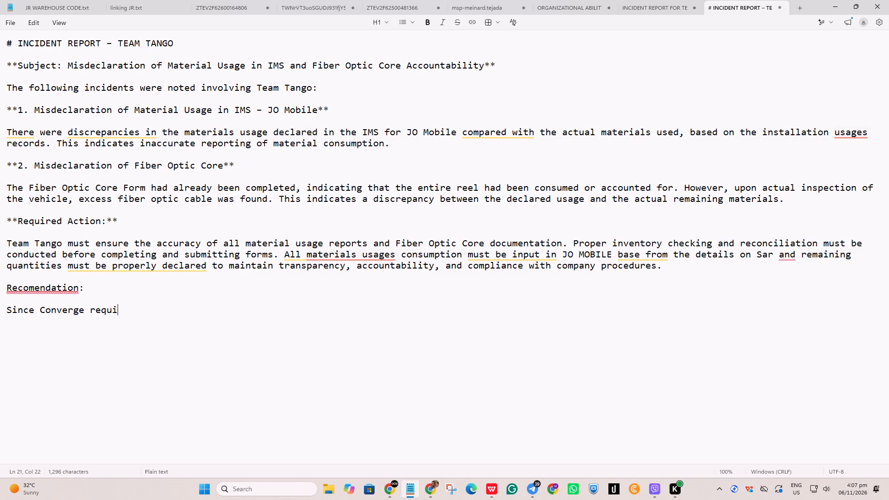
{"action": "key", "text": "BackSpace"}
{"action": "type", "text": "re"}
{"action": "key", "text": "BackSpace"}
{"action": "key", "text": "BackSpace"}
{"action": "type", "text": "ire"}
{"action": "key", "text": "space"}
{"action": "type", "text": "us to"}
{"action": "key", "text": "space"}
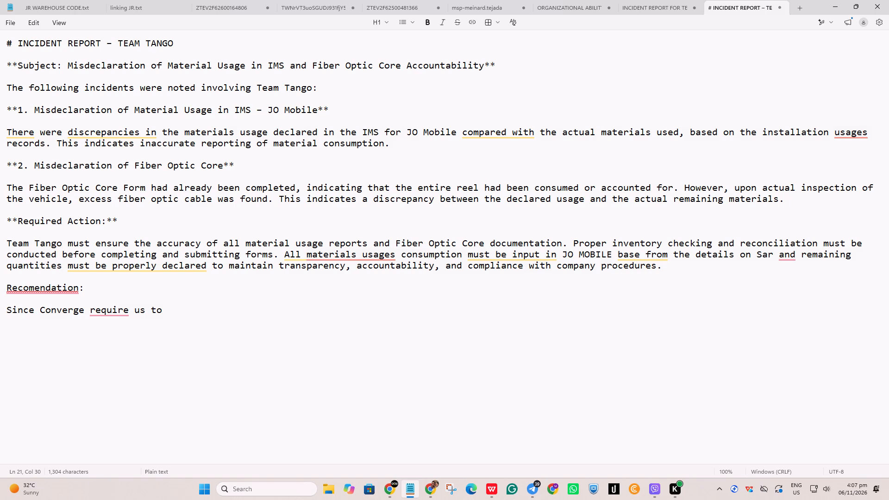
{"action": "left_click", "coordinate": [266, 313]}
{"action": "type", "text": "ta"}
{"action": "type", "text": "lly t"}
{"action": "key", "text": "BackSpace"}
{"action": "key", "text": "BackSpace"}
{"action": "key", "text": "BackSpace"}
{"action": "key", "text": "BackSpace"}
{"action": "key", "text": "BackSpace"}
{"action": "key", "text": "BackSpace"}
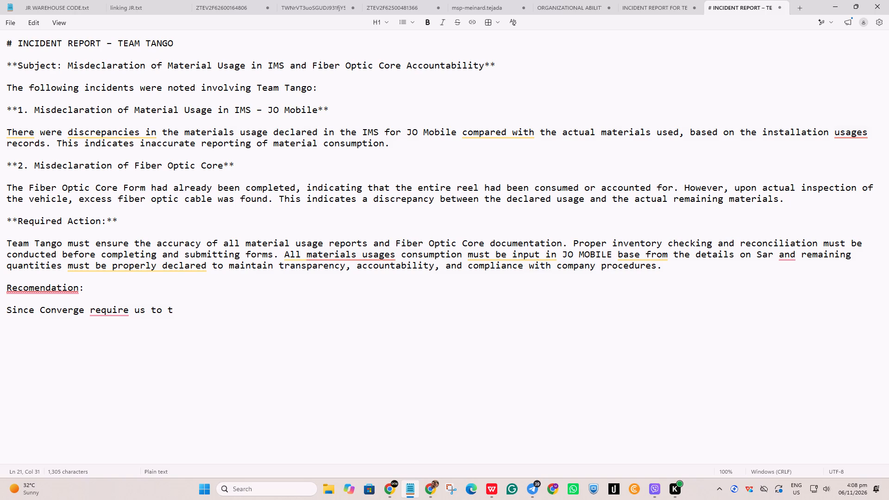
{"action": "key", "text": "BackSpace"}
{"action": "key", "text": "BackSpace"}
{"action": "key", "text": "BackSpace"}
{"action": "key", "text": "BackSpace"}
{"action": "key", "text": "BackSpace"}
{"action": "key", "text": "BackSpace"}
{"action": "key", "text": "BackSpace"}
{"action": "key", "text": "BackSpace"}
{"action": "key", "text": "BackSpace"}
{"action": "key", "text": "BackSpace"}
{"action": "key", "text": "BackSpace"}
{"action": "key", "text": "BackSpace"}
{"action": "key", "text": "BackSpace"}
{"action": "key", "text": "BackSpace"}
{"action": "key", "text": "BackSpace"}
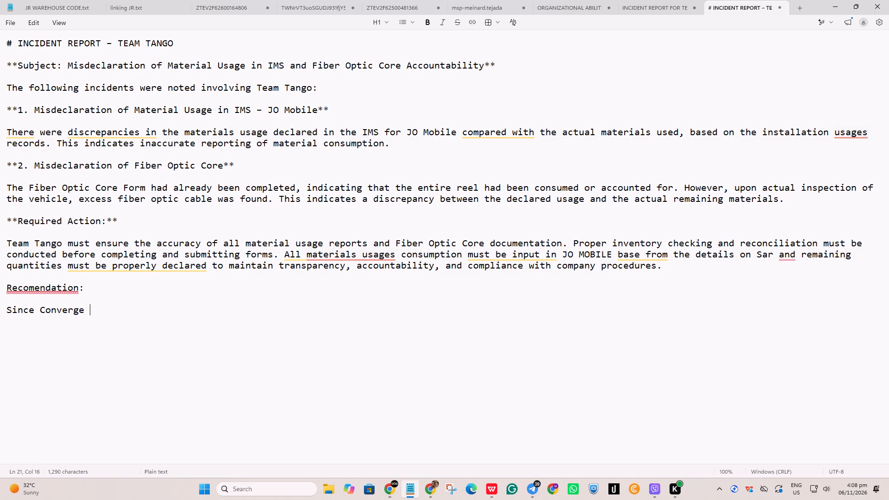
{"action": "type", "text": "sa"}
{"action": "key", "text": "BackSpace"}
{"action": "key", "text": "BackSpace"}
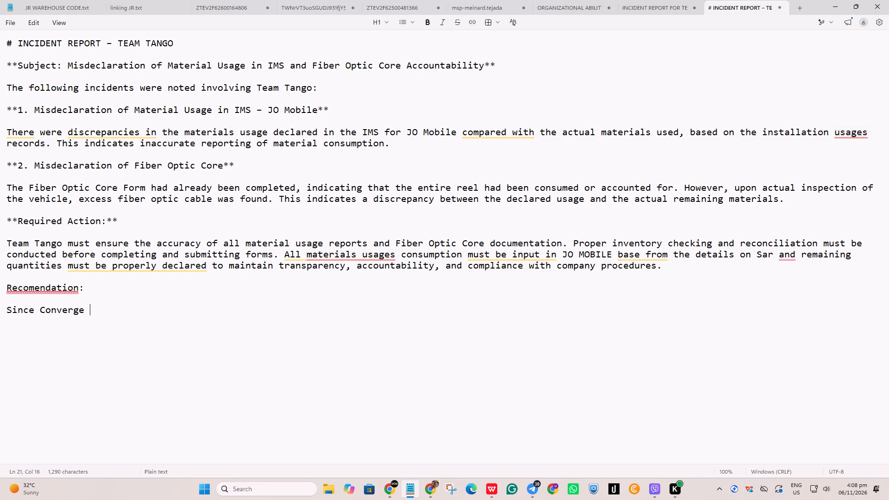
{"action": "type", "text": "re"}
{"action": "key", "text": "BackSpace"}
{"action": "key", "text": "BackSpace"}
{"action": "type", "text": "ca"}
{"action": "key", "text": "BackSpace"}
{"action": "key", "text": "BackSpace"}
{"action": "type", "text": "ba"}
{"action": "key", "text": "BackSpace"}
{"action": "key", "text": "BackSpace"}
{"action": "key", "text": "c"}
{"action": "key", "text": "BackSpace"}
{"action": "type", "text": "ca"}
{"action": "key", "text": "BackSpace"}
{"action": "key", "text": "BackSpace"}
Continue the recommendation sentence after "Since Converge" with "base our materials to comsumption on what you put on JO MOBILE,".
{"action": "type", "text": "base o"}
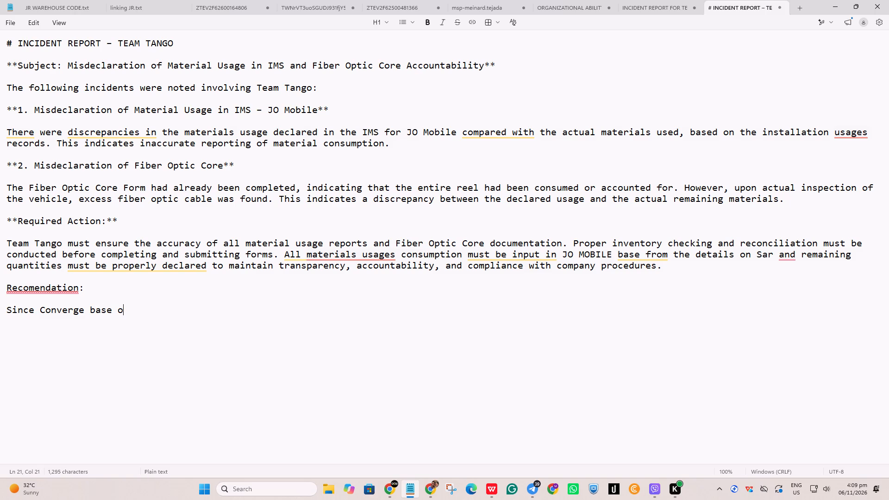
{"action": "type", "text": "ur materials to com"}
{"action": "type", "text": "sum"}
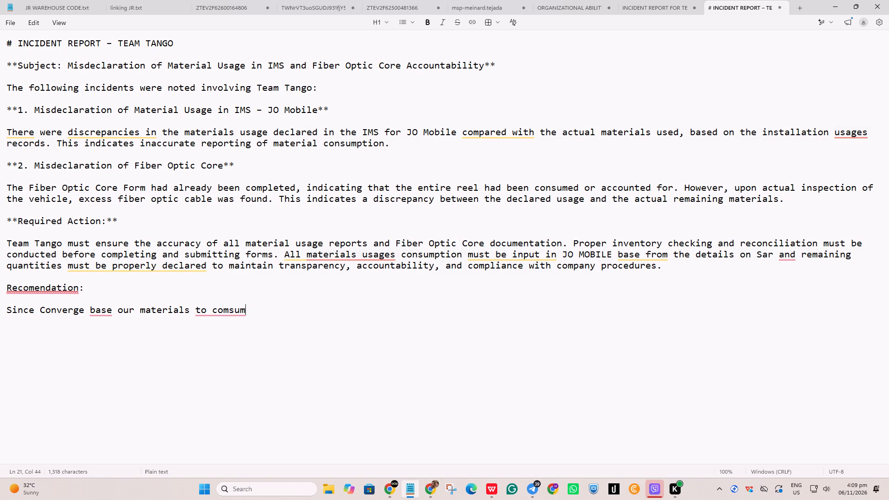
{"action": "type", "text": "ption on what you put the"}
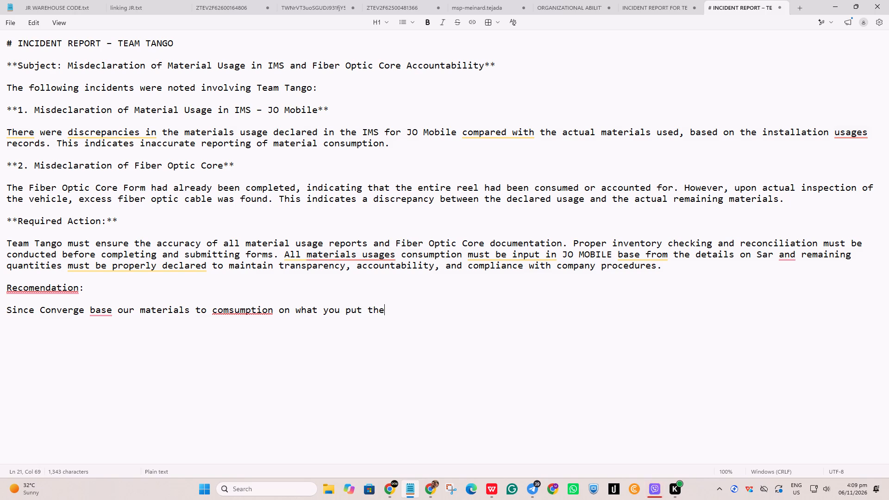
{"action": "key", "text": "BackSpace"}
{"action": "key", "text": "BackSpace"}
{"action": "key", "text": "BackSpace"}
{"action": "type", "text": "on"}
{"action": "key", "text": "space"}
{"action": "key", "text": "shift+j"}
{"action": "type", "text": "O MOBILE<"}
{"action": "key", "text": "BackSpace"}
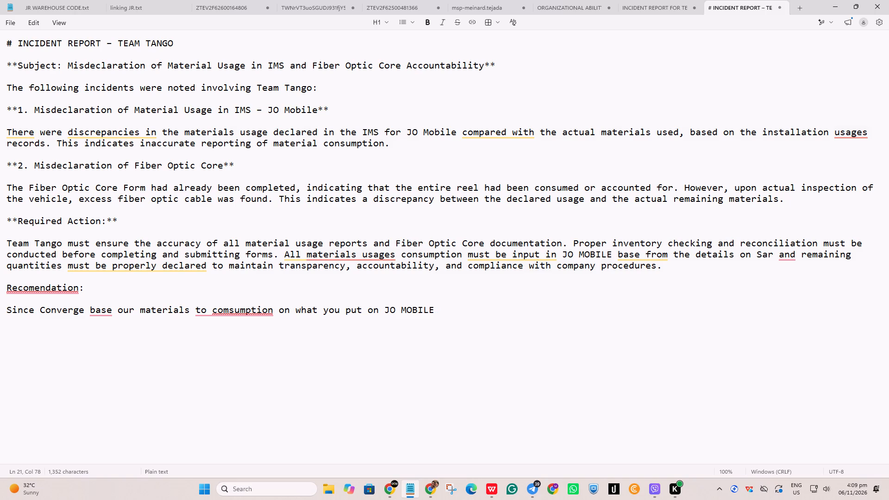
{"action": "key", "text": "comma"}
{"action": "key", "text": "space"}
Delete the word "to" before "comsumption" in the recommendation sentence.
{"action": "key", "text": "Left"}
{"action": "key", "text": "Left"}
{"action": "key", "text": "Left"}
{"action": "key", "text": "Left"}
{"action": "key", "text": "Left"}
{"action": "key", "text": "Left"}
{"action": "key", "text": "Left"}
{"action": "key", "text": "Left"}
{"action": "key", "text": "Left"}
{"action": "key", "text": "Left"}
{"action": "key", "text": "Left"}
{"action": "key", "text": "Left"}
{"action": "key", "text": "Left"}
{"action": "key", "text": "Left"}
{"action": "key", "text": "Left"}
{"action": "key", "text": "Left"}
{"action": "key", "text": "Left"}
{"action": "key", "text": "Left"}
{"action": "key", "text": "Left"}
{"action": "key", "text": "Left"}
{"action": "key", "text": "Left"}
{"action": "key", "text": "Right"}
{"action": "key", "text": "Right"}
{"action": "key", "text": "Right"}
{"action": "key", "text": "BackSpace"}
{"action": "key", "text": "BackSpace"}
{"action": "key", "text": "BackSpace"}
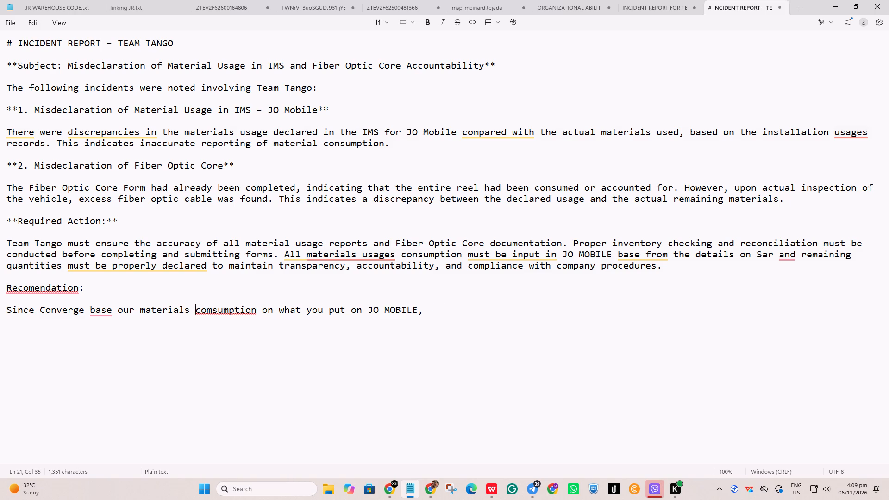
Continue the recommendation sentence after "JO MOBILE," with "we recommend that all miss declaration of".
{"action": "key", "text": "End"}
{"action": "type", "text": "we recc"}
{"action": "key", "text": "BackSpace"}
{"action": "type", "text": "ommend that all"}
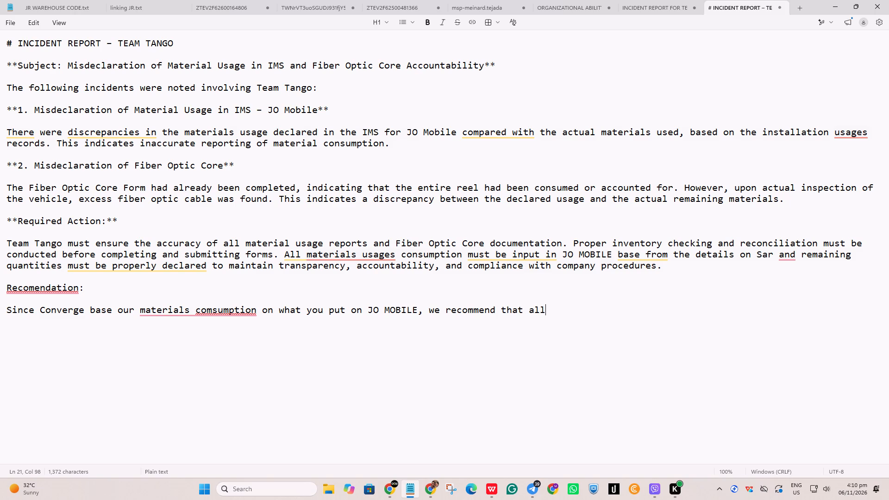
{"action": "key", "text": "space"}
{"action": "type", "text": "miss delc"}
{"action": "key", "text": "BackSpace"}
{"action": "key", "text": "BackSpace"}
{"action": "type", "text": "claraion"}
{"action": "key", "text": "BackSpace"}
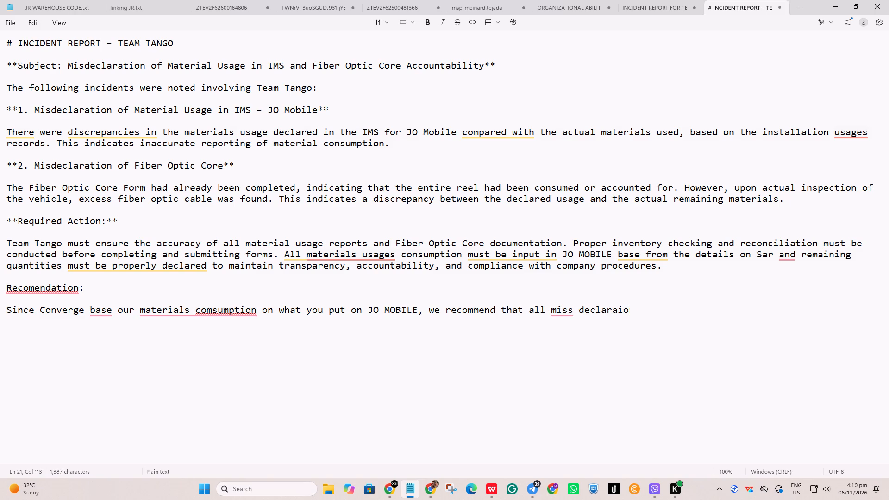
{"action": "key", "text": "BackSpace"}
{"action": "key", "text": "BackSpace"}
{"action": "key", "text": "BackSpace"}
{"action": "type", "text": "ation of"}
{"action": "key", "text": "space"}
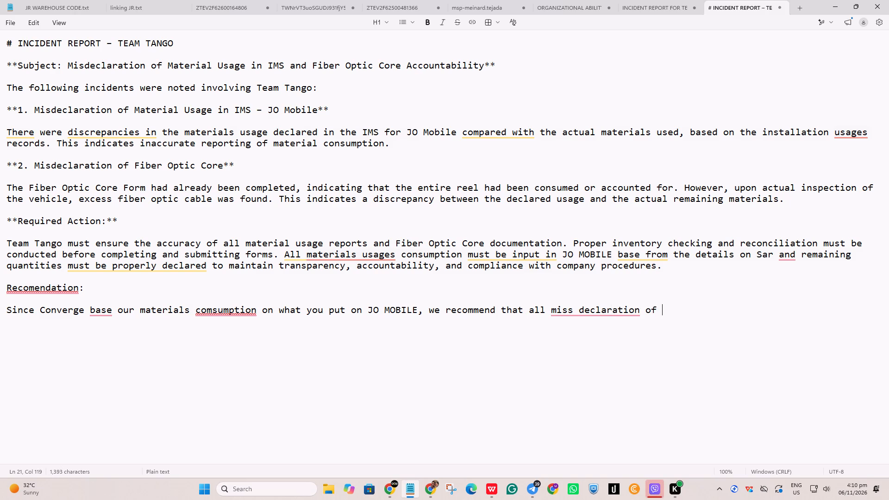
Extend the recommendation sentence with "on JO mobile must be" and start a new line below it.
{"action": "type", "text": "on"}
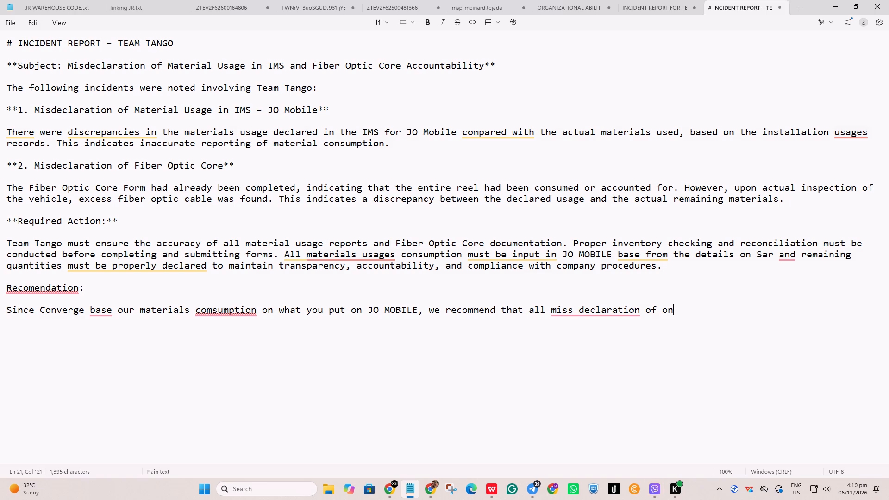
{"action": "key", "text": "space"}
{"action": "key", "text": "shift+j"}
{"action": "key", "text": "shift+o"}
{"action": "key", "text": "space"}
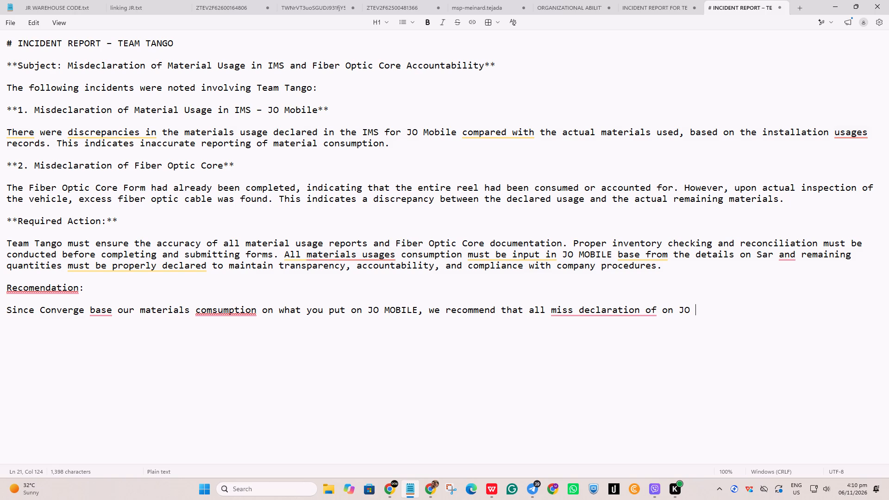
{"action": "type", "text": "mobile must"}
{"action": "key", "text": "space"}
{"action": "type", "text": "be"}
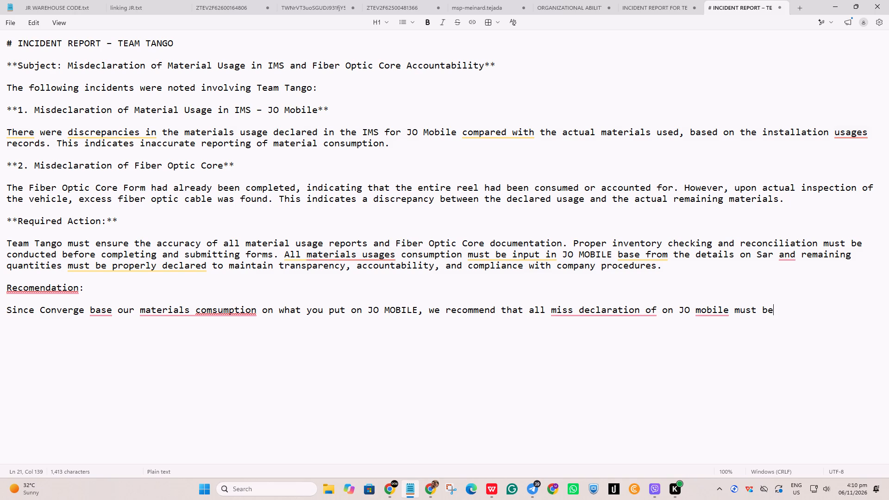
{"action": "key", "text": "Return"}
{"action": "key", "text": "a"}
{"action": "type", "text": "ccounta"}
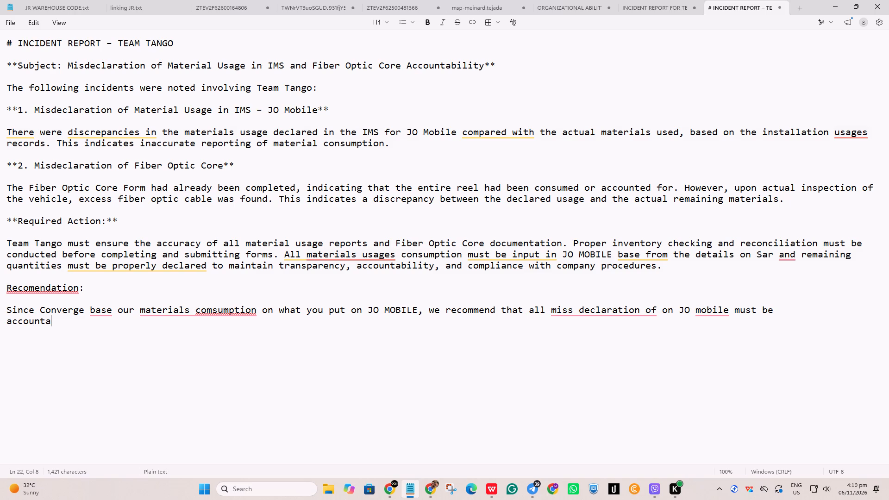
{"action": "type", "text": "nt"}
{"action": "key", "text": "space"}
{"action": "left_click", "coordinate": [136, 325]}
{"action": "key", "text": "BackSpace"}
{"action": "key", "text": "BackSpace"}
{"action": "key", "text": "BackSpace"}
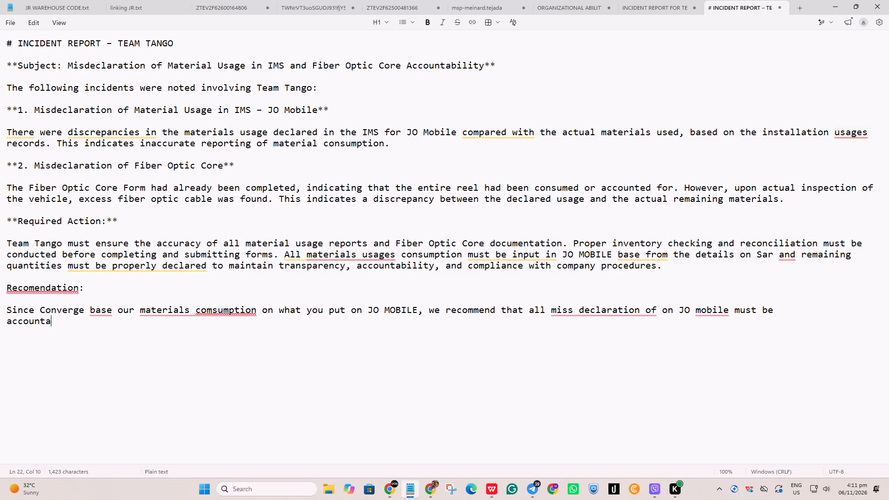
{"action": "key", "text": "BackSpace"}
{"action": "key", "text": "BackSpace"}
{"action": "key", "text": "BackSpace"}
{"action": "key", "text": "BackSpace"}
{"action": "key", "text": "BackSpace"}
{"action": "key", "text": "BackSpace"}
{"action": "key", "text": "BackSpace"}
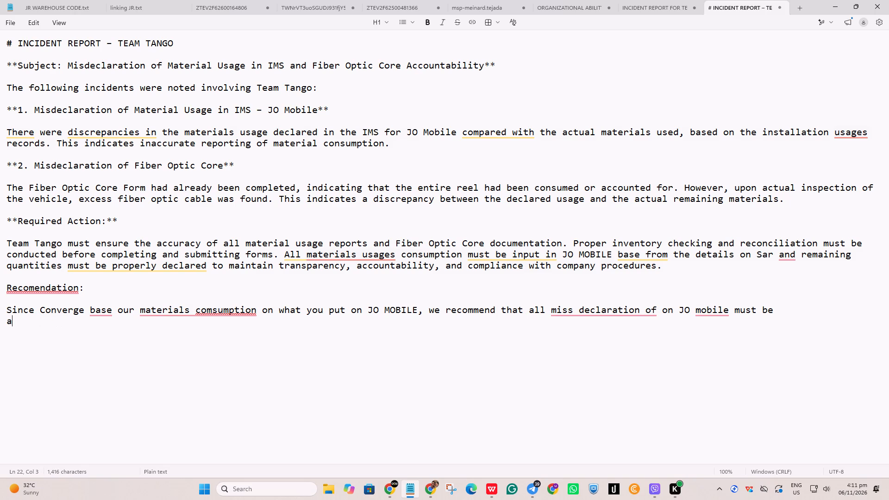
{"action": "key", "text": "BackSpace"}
Continue the recommendation on the new line with "penalty on technician".
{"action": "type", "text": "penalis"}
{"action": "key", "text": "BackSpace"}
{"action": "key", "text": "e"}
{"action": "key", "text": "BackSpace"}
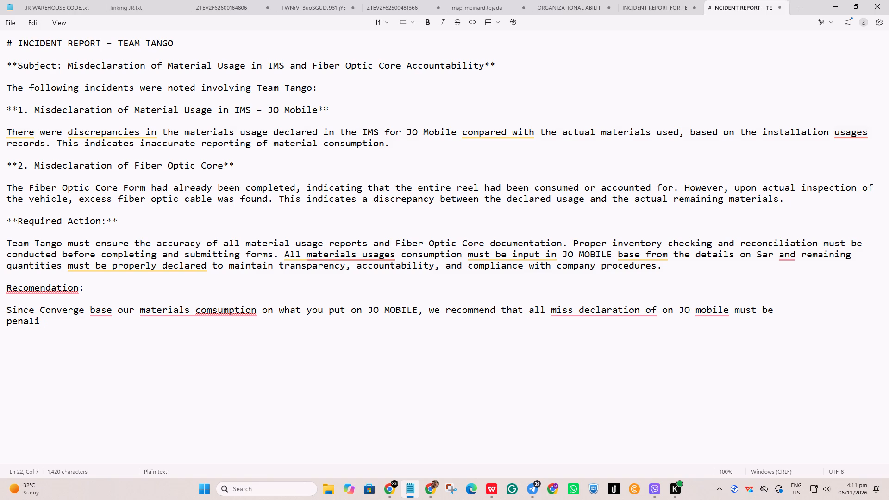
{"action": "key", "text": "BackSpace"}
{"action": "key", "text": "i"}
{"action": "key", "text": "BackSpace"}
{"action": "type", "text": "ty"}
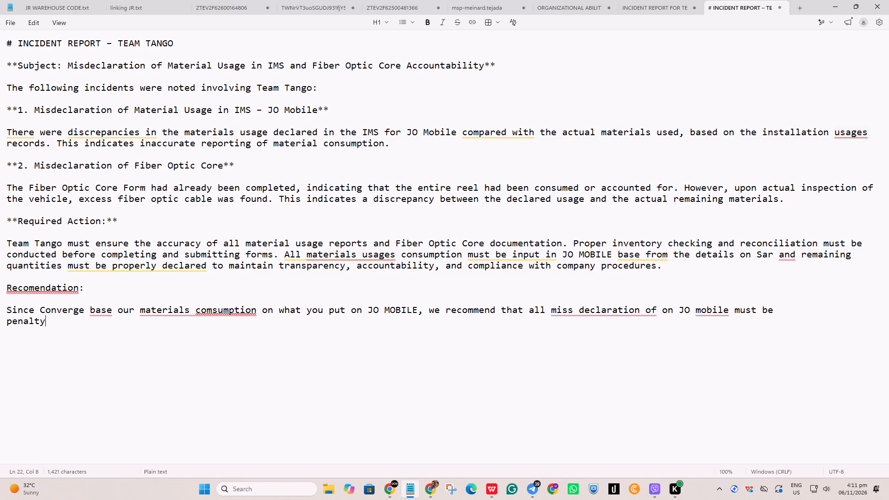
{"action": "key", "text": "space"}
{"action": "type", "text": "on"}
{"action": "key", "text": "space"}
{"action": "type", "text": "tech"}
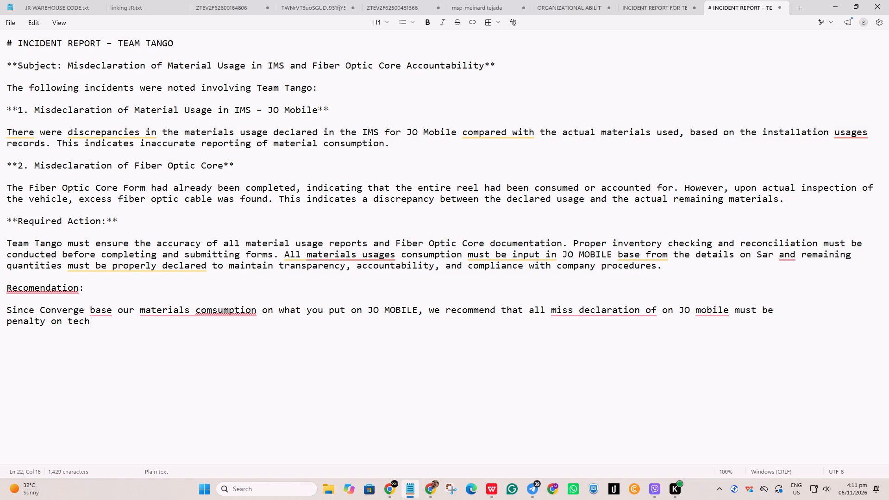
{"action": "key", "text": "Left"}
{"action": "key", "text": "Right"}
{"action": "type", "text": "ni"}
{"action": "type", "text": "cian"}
{"action": "left_click_drag", "start_coordinate": [145, 325], "coordinate": [0, 304]}
{"action": "key", "text": "ctrl+c"}
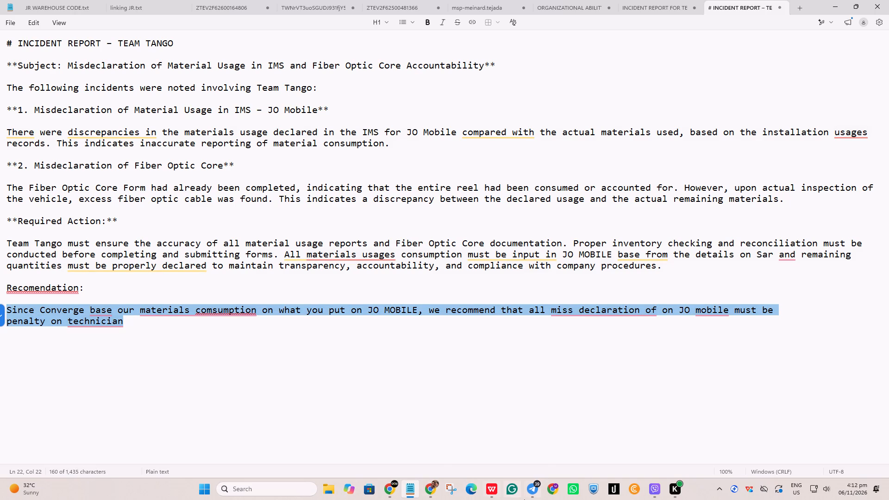
{"action": "key", "text": "alt+Tab"}
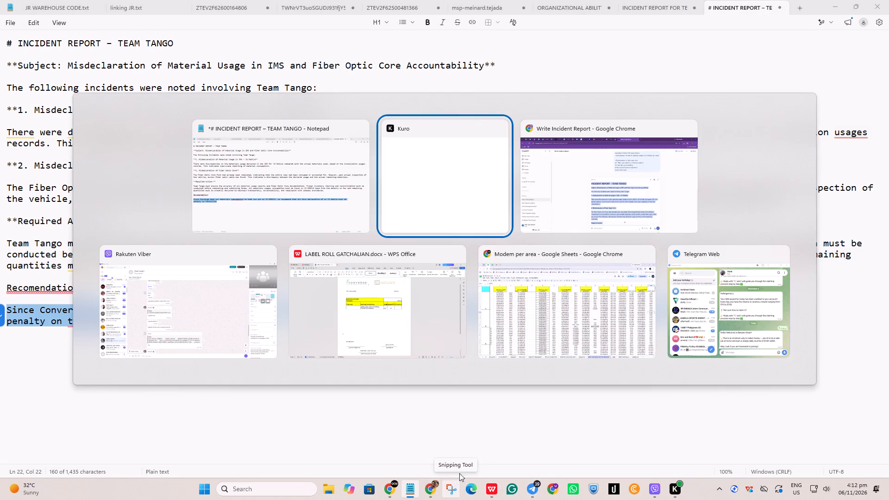
{"action": "key", "text": "alt+Tab"}
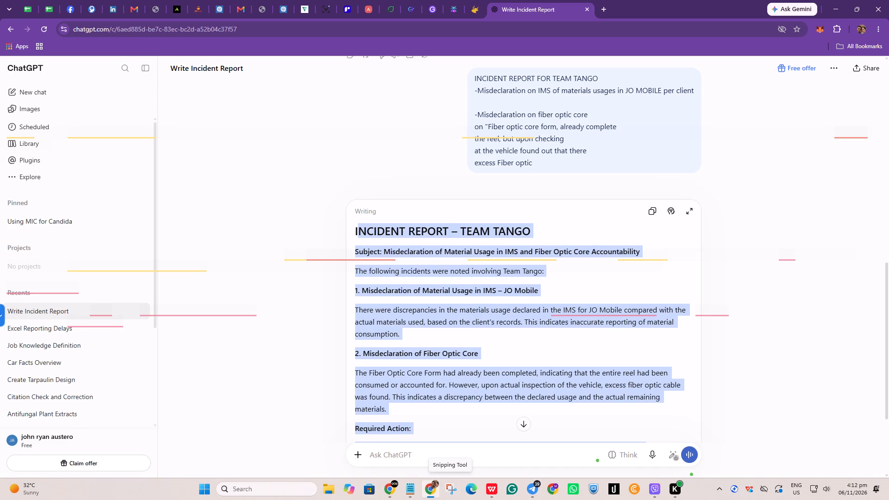
{"action": "left_click", "coordinate": [391, 450]}
{"action": "key", "text": "ctrl+v"}
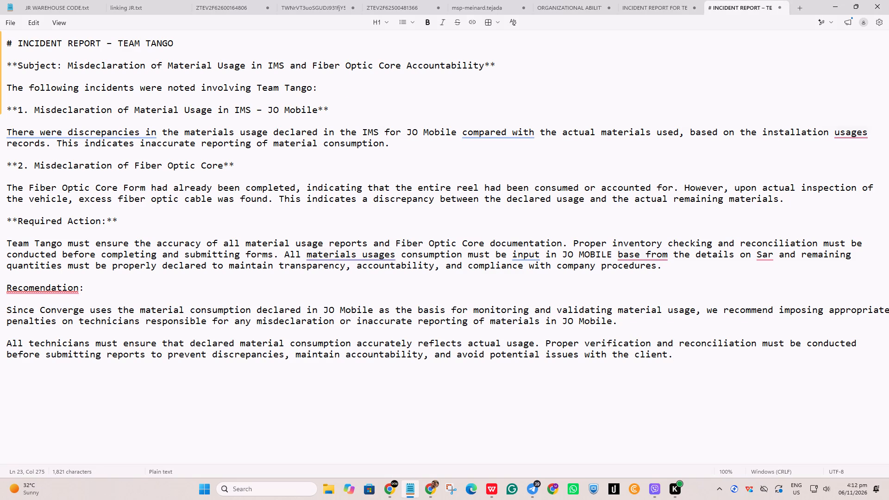
Read through the opening sentence of the first recommendation paragraph, beginning "Since Converge uses", to check its wording.
{"action": "left_click", "coordinate": [508, 312]}
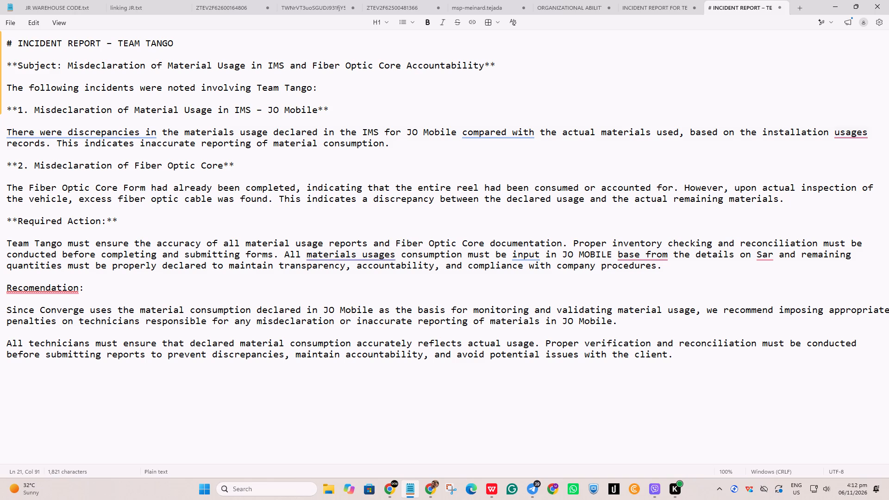
{"action": "key", "text": "Left"}
{"action": "key", "text": "Left"}
{"action": "key", "text": "Left"}
{"action": "key", "text": "Up"}
{"action": "key", "text": "Left"}
{"action": "key", "text": "Down"}
{"action": "key", "text": "Down"}
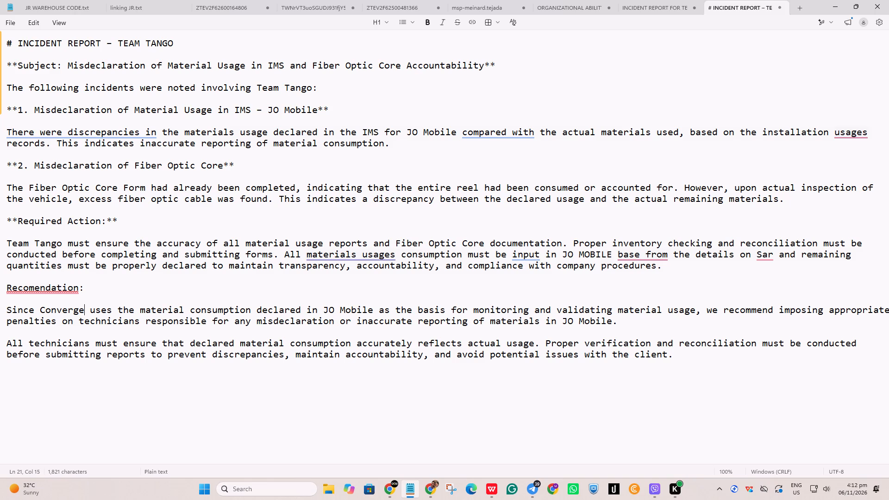
{"action": "key", "text": "Right"}
{"action": "key", "text": "Right"}
{"action": "key", "text": "Right"}
{"action": "key", "text": "Right"}
{"action": "key", "text": "Right"}
{"action": "key", "text": "Right"}
{"action": "key", "text": "Right"}
{"action": "key", "text": "Right"}
{"action": "key", "text": "Right"}
{"action": "key", "text": "Right"}
{"action": "key", "text": "Right"}
{"action": "key", "text": "Left"}
{"action": "key", "text": "Left"}
{"action": "key", "text": "Left"}
{"action": "key", "text": "Left"}
{"action": "key", "text": "Left"}
{"action": "key", "text": "Right"}
{"action": "key", "text": "Right"}
{"action": "key", "text": "Right"}
{"action": "key", "text": "Right"}
{"action": "key", "text": "Right"}
{"action": "key", "text": "Right"}
{"action": "key", "text": "Right"}
{"action": "key", "text": "Right"}
{"action": "key", "text": "Right"}
{"action": "key", "text": "Right"}
{"action": "key", "text": "Right"}
{"action": "key", "text": "Right"}
{"action": "key", "text": "Right"}
{"action": "key", "text": "Right"}
{"action": "key", "text": "Right"}
{"action": "key", "text": "Right"}
{"action": "key", "text": "Right"}
{"action": "key", "text": "Right"}
{"action": "key", "text": "Right"}
{"action": "key", "text": "Right"}
{"action": "key", "text": "Right"}
{"action": "key", "text": "Right"}
{"action": "key", "text": "Right"}
{"action": "key", "text": "Right"}
{"action": "key", "text": "Right"}
{"action": "key", "text": "Right"}
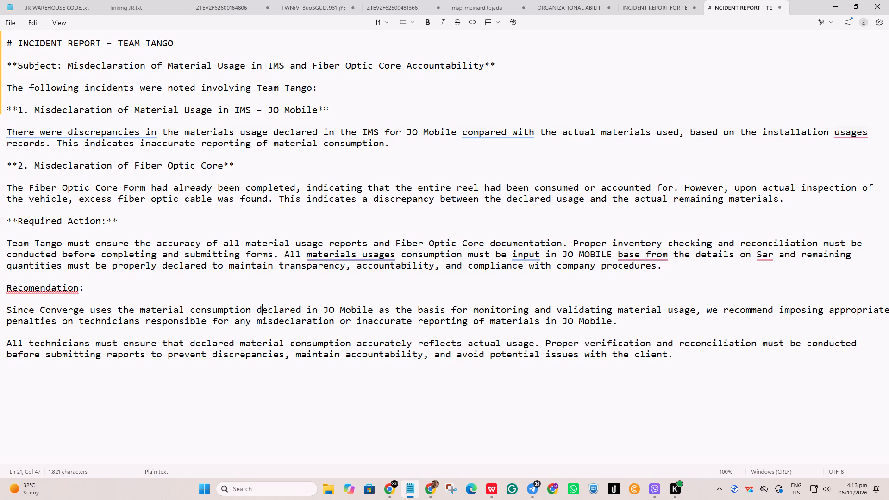
Read the second recommendation paragraph's first sentence, up to the start of "Proper verification", to check its wording.
{"action": "key", "text": "Down"}
{"action": "key", "text": "Down"}
{"action": "key", "text": "Down"}
{"action": "key", "text": "Right"}
{"action": "key", "text": "Right"}
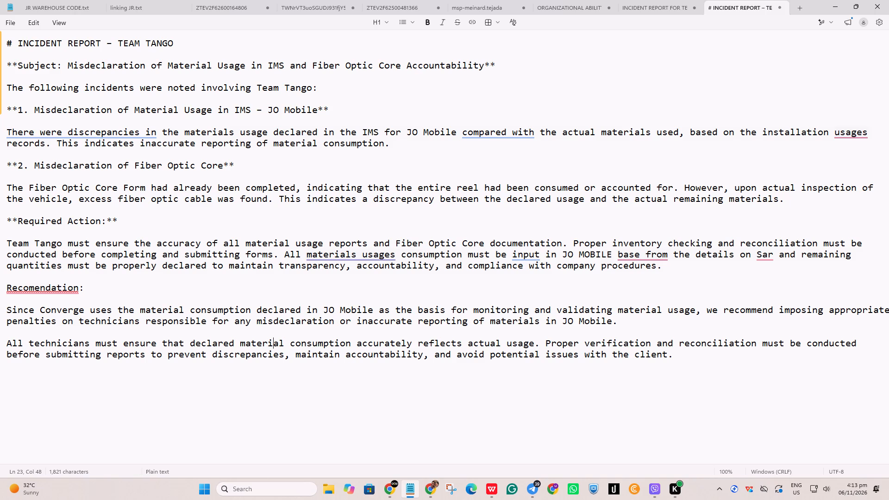
{"action": "key", "text": "Right"}
{"action": "key", "text": "Right"}
{"action": "key", "text": "Right"}
{"action": "key", "text": "Right"}
{"action": "key", "text": "Right"}
{"action": "key", "text": "Right"}
{"action": "key", "text": "Right"}
{"action": "key", "text": "Right"}
{"action": "key", "text": "Right"}
{"action": "key", "text": "Right"}
{"action": "key", "text": "Right"}
{"action": "key", "text": "Right"}
{"action": "key", "text": "Right"}
{"action": "key", "text": "Right"}
{"action": "key", "text": "Right"}
{"action": "key", "text": "Right"}
{"action": "key", "text": "Right"}
{"action": "key", "text": "Right"}
{"action": "key", "text": "Right"}
{"action": "key", "text": "Right"}
{"action": "key", "text": "Right"}
{"action": "key", "text": "Right"}
{"action": "key", "text": "Right"}
{"action": "key", "text": "Right"}
{"action": "key", "text": "Right"}
{"action": "key", "text": "Right"}
{"action": "key", "text": "Right"}
{"action": "key", "text": "Right"}
{"action": "key", "text": "Right"}
{"action": "key", "text": "Right"}
{"action": "key", "text": "Right"}
{"action": "key", "text": "Right"}
{"action": "key", "text": "Right"}
{"action": "key", "text": "Right"}
{"action": "key", "text": "Right"}
{"action": "key", "text": "Right"}
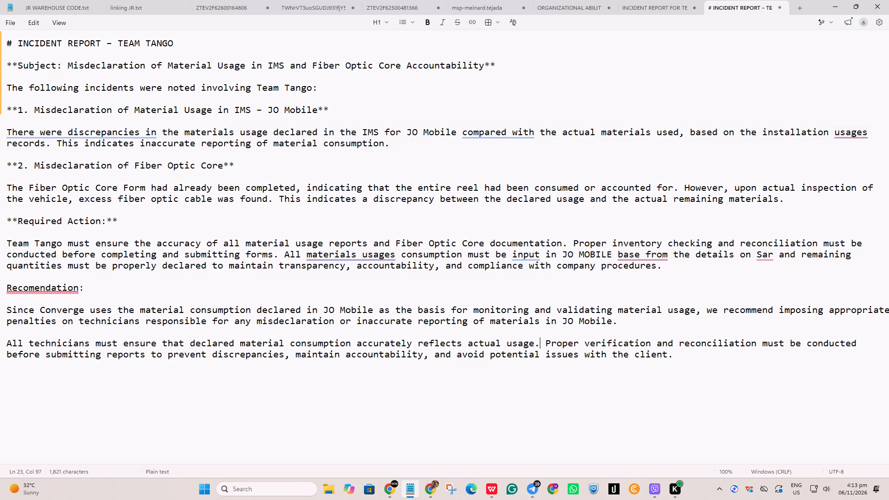
{"action": "key", "text": "Right"}
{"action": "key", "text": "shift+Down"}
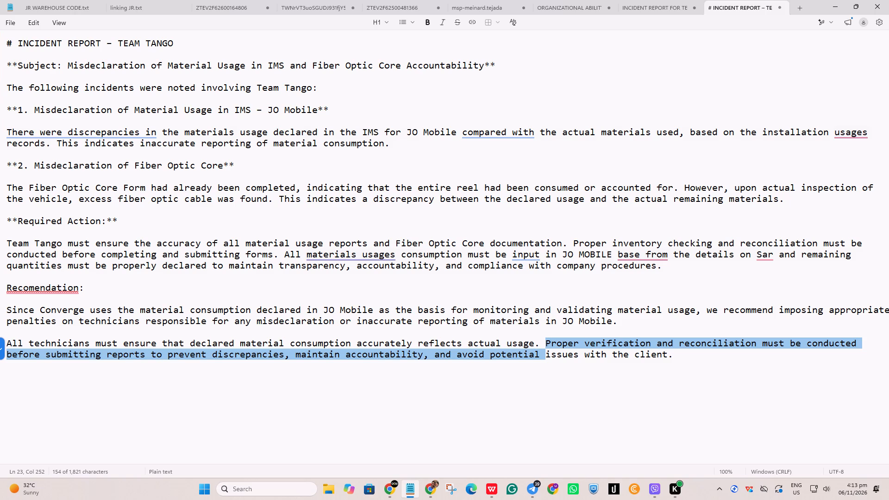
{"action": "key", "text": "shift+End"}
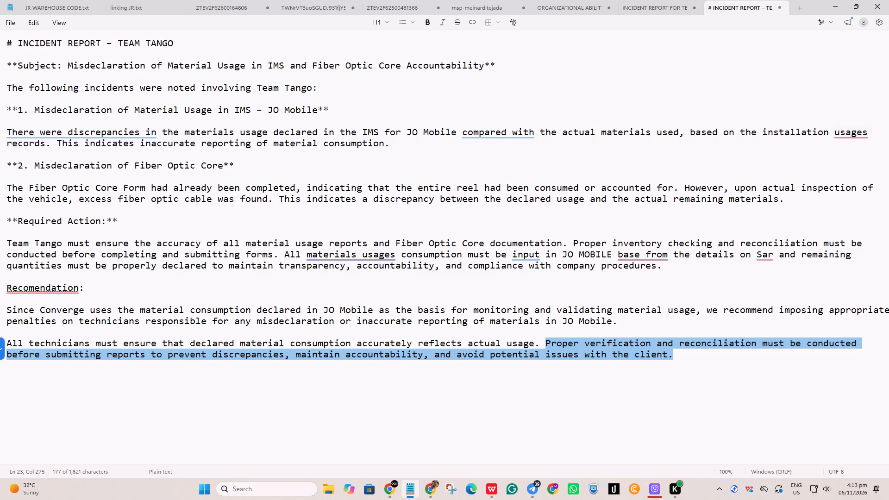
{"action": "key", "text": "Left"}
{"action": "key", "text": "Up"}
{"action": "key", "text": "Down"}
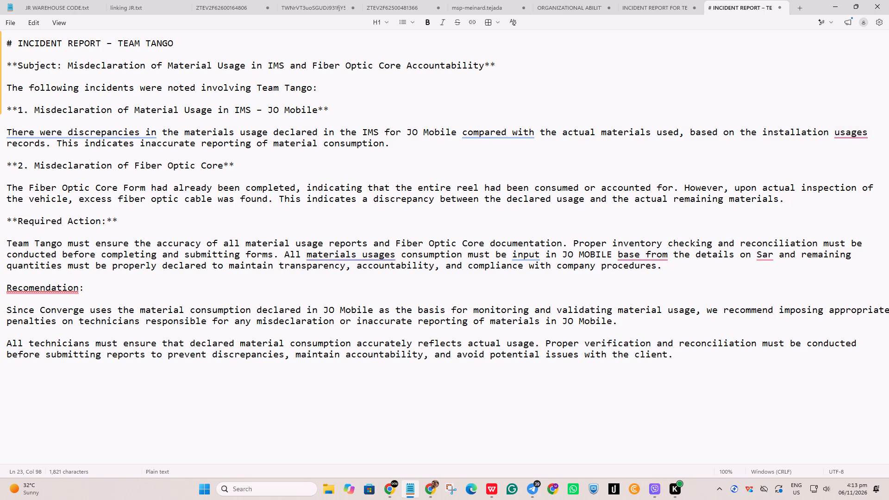
Replace "Proper verification and r" with "R" in the second recommendation paragraph, so the sentence begins with "Reconciliation".
{"action": "key", "text": "shift+Right"}
{"action": "key", "text": "shift+Right"}
{"action": "key", "text": "shift+Right"}
{"action": "key", "text": "shift+Right"}
{"action": "key", "text": "shift+Right"}
{"action": "key", "text": "shift+Right"}
{"action": "key", "text": "shift+Right"}
{"action": "key", "text": "shift+Right"}
{"action": "key", "text": "shift+Right"}
{"action": "key", "text": "shift+Right"}
{"action": "key", "text": "shift+Right"}
{"action": "key", "text": "shift+Right"}
{"action": "key", "text": "shift+Right"}
{"action": "key", "text": "shift+Right"}
{"action": "key", "text": "shift+Right"}
{"action": "key", "text": "shift+Right"}
{"action": "key", "text": "shift+Right"}
{"action": "key", "text": "shift+Right"}
{"action": "key", "text": "shift+Right"}
{"action": "key", "text": "shift+Right"}
{"action": "key", "text": "shift+Right"}
{"action": "key", "text": "shift+Right"}
{"action": "key", "text": "shift+Right"}
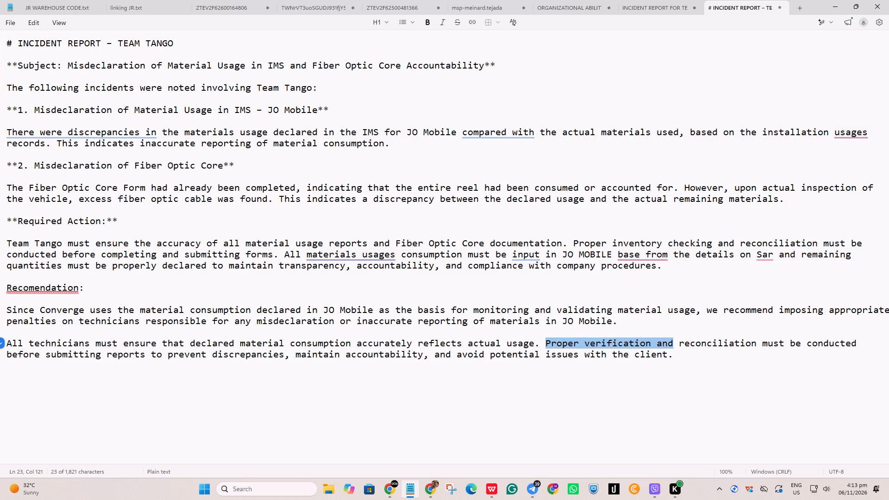
{"action": "key", "text": "shift+Right"}
{"action": "key", "text": "shift+Right"}
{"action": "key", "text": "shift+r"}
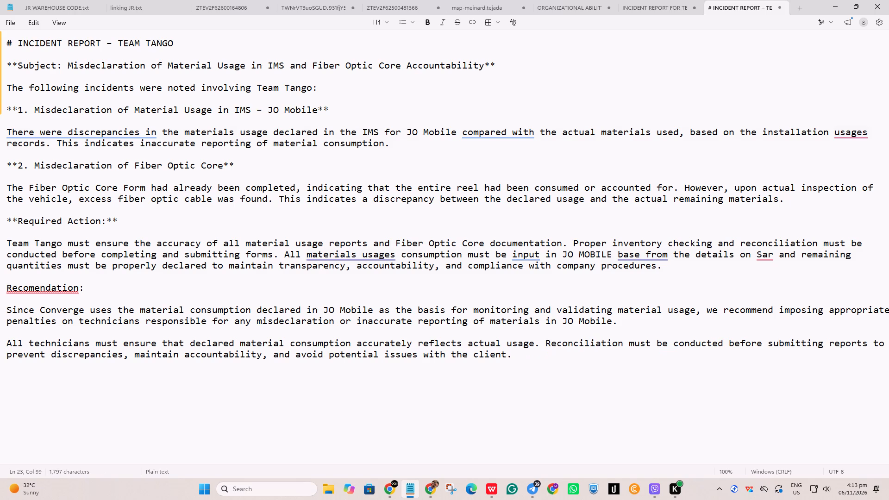
{"action": "key", "text": "Down"}
Delete the sentence beginning "Reconciliation must be conducted" from the end of the second recommendation paragraph.
{"action": "key", "text": "Left"}
{"action": "key", "text": "Left"}
{"action": "key", "text": "Left"}
{"action": "key", "text": "Left"}
{"action": "key", "text": "Left"}
{"action": "key", "text": "Left"}
{"action": "key", "text": "Left"}
{"action": "key", "text": "Left"}
{"action": "key", "text": "Left"}
{"action": "key", "text": "Left"}
{"action": "key", "text": "Left"}
{"action": "key", "text": "Left"}
{"action": "key", "text": "Left"}
{"action": "key", "text": "Left"}
{"action": "key", "text": "Left"}
{"action": "key", "text": "Left"}
{"action": "key", "text": "Left"}
{"action": "key", "text": "Left"}
{"action": "key", "text": "Left"}
{"action": "key", "text": "Left"}
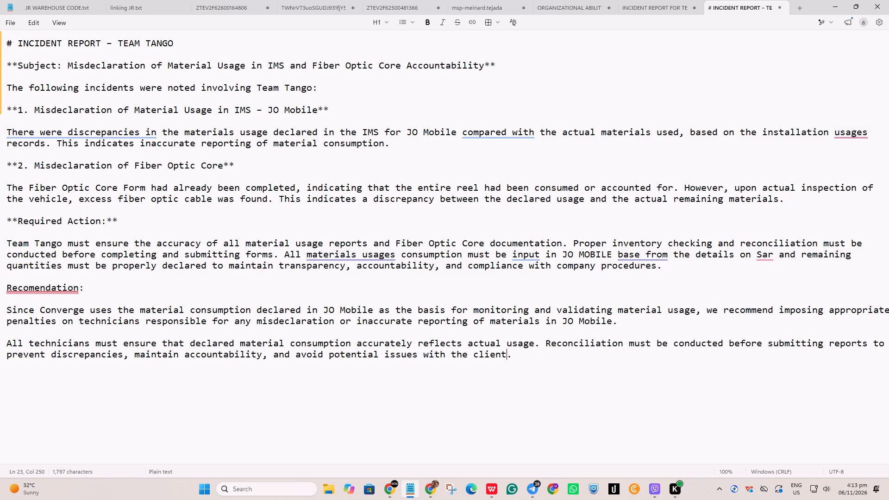
{"action": "key", "text": "Up"}
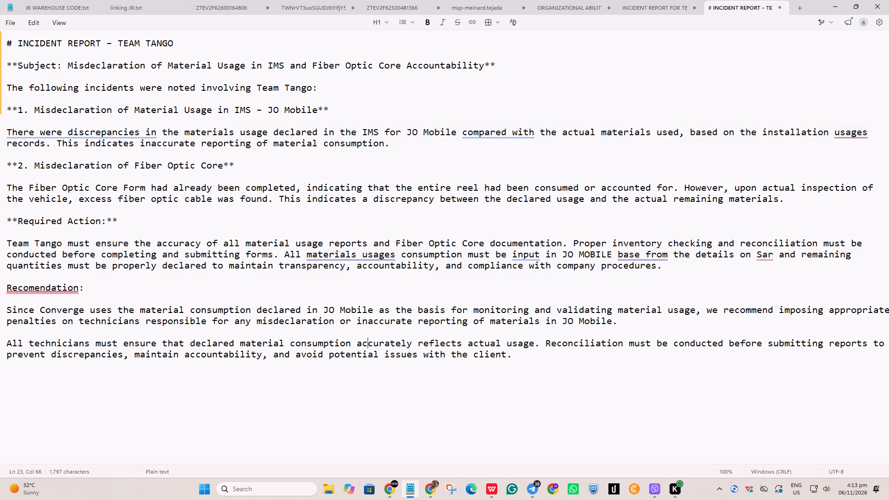
{"action": "key", "text": "Right"}
{"action": "key", "text": "Right"}
{"action": "key", "text": "Right"}
{"action": "key", "text": "Right"}
{"action": "key", "text": "Right"}
{"action": "key", "text": "Right"}
{"action": "key", "text": "Right"}
{"action": "key", "text": "Right"}
{"action": "key", "text": "Right"}
{"action": "key", "text": "Right"}
{"action": "key", "text": "Right"}
{"action": "key", "text": "Right"}
{"action": "key", "text": "Right"}
{"action": "key", "text": "Right"}
{"action": "key", "text": "Right"}
{"action": "key", "text": "Right"}
{"action": "key", "text": "Right"}
{"action": "key", "text": "Right"}
{"action": "key", "text": "Right"}
{"action": "key", "text": "Right"}
{"action": "key", "text": "Right"}
{"action": "key", "text": "Down"}
{"action": "key", "text": "Up"}
{"action": "key", "text": "Left"}
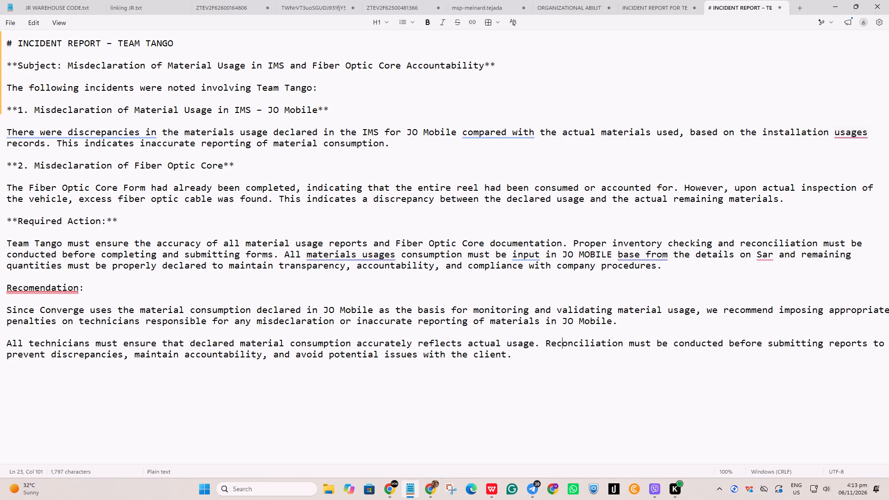
{"action": "key", "text": "Left"}
{"action": "key", "text": "Left"}
{"action": "key", "text": "Left"}
{"action": "key", "text": "shift+Down"}
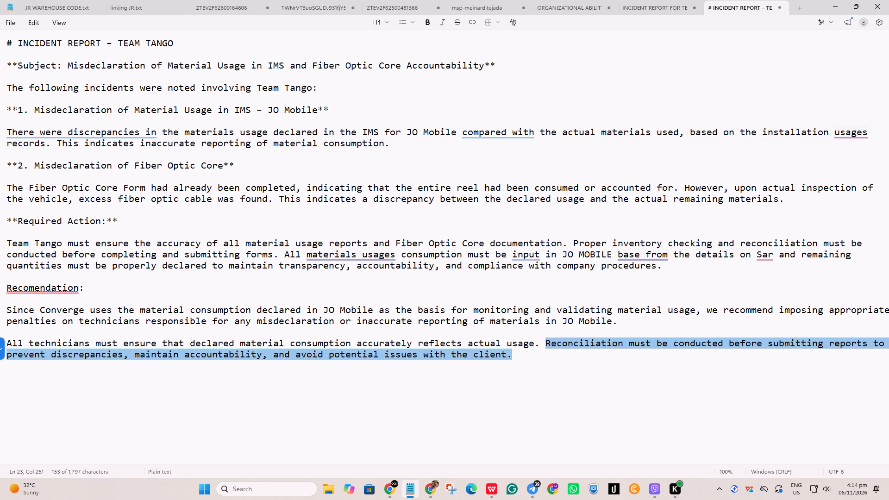
{"action": "key", "text": "Delete"}
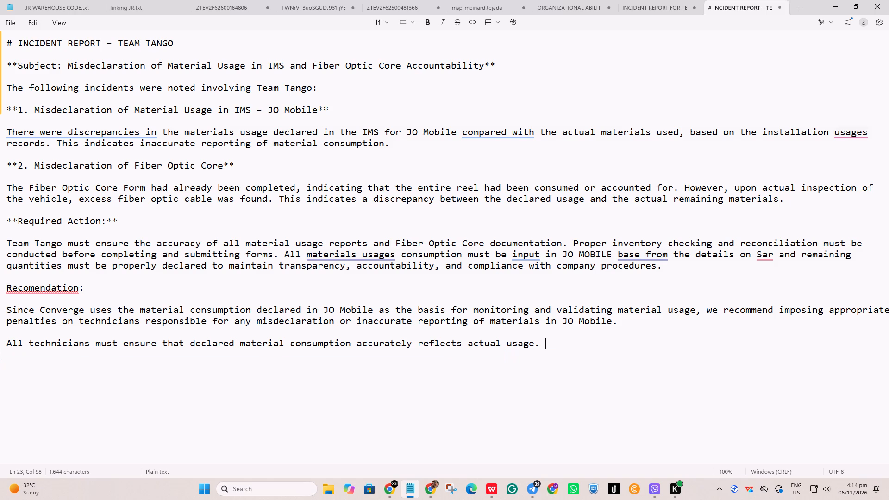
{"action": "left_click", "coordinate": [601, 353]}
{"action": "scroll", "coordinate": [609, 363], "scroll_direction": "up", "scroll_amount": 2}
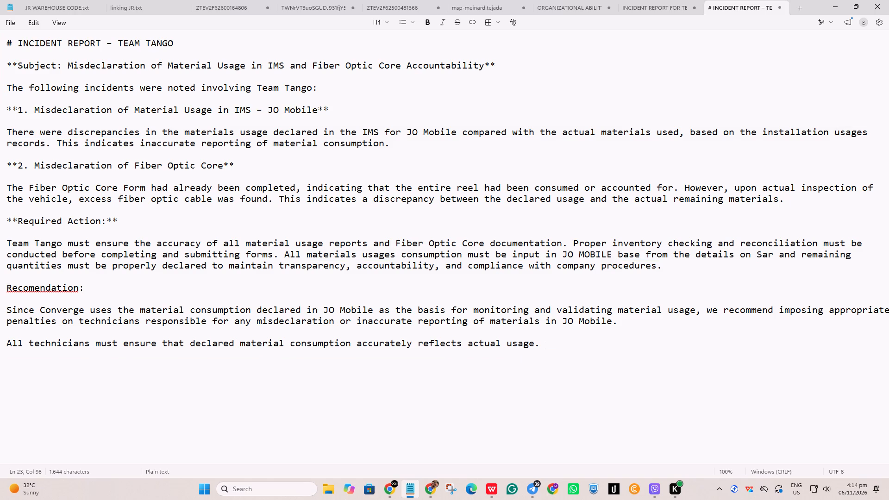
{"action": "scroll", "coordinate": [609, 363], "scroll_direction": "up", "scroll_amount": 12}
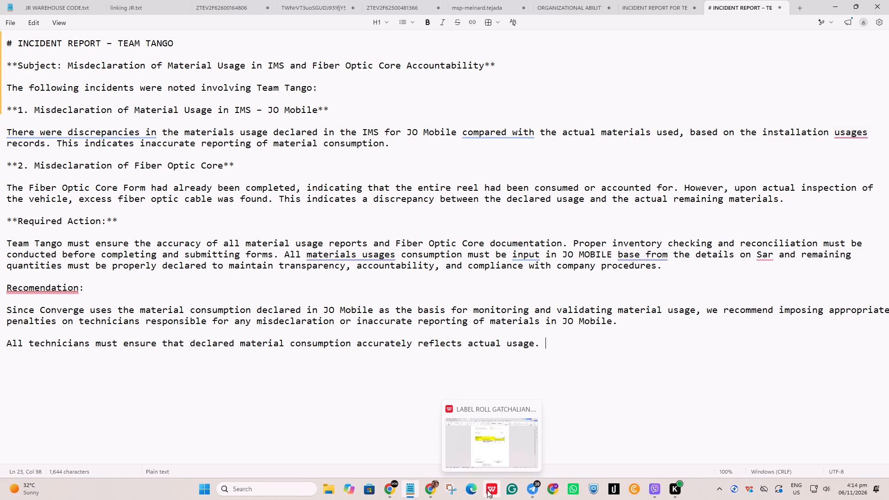
Switch to the LABEL ROLL GATCHALIAN document in WPS Office and delete the date beside "NCR- GATCHALIAN" and the material table below.
{"action": "left_click", "coordinate": [491, 455]}
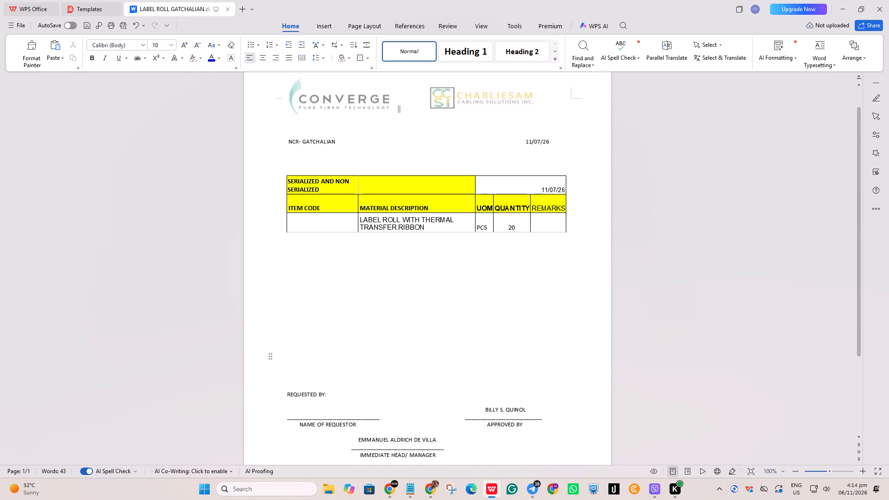
{"action": "scroll", "coordinate": [439, 365], "scroll_direction": "up", "scroll_amount": 1}
{"action": "scroll", "coordinate": [437, 365], "scroll_direction": "down", "scroll_amount": 2}
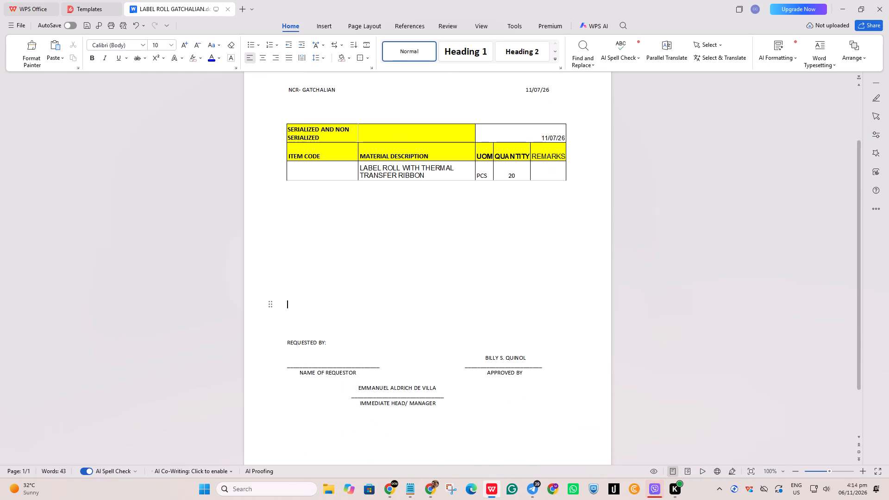
{"action": "left_click", "coordinate": [333, 344]}
{"action": "key", "text": "Down"}
{"action": "key", "text": "Up"}
{"action": "key", "text": "Up"}
{"action": "key", "text": "Up"}
{"action": "key", "text": "Up"}
{"action": "key", "text": "Up"}
{"action": "key", "text": "Up"}
{"action": "key", "text": "Up"}
{"action": "key", "text": "Up"}
{"action": "key", "text": "Up"}
{"action": "key", "text": "Up"}
{"action": "key", "text": "Up"}
{"action": "key", "text": "Up"}
{"action": "key", "text": "Up"}
{"action": "key", "text": "Up"}
{"action": "key", "text": "Up"}
{"action": "key", "text": "Up"}
{"action": "key", "text": "Up"}
{"action": "key", "text": "Up"}
{"action": "key", "text": "Up"}
{"action": "key", "text": "Up"}
{"action": "key", "text": "Up"}
{"action": "key", "text": "Up"}
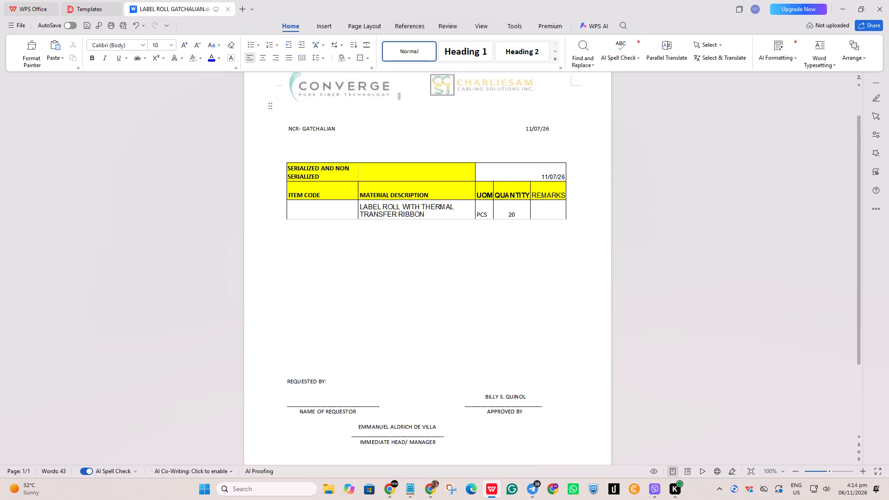
{"action": "key", "text": "Down"}
{"action": "key", "text": "Down"}
{"action": "key", "text": "Down"}
{"action": "key", "text": "shift+Down"}
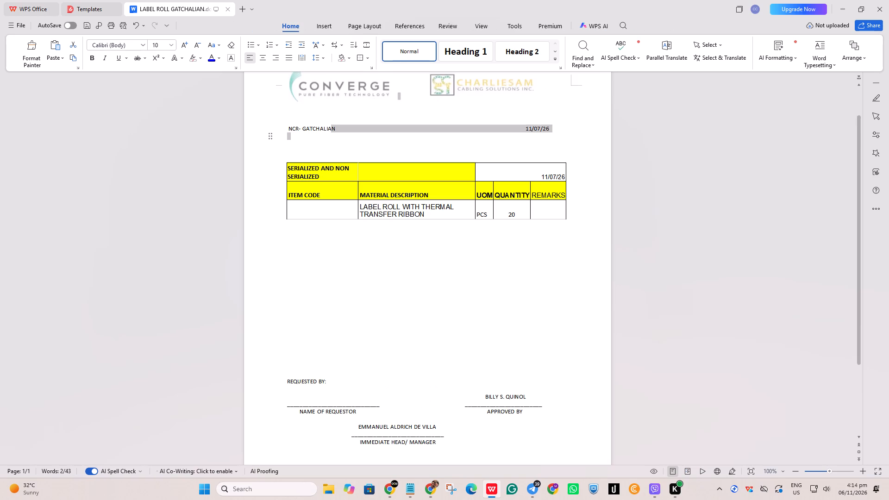
{"action": "key", "text": "shift+Down"}
{"action": "key", "text": "shift+Down"}
{"action": "key", "text": "shift+Down"}
{"action": "key", "text": "shift+Down"}
{"action": "key", "text": "shift+Down"}
{"action": "key", "text": "shift+Down"}
{"action": "key", "text": "shift+Down"}
{"action": "key", "text": "shift+Down"}
{"action": "key", "text": "shift+Down"}
{"action": "key", "text": "shift+Down"}
{"action": "key", "text": "shift+Down"}
{"action": "key", "text": "Delete"}
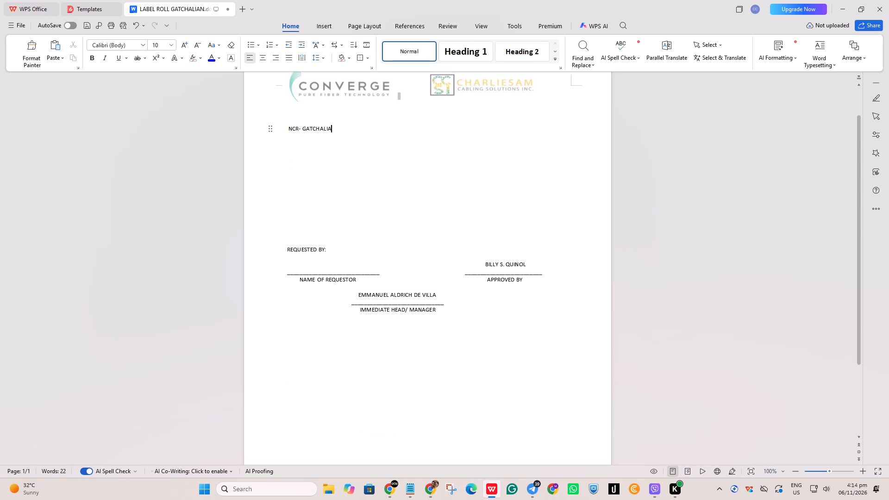
Delete the remaining "NCR- GATCHALIA" text below the letterhead.
{"action": "key", "text": "BackSpace"}
{"action": "key", "text": "BackSpace"}
{"action": "key", "text": "BackSpace"}
{"action": "key", "text": "BackSpace"}
{"action": "key", "text": "BackSpace"}
{"action": "key", "text": "BackSpace"}
{"action": "key", "text": "BackSpace"}
{"action": "key", "text": "BackSpace"}
{"action": "key", "text": "BackSpace"}
{"action": "key", "text": "BackSpace"}
{"action": "key", "text": "BackSpace"}
{"action": "key", "text": "BackSpace"}
{"action": "key", "text": "BackSpace"}
{"action": "key", "text": "BackSpace"}
Copy the entire Team Tango incident report from Notepad and paste it below the letterhead in the WPS document.
{"action": "key", "text": "alt+Tab"}
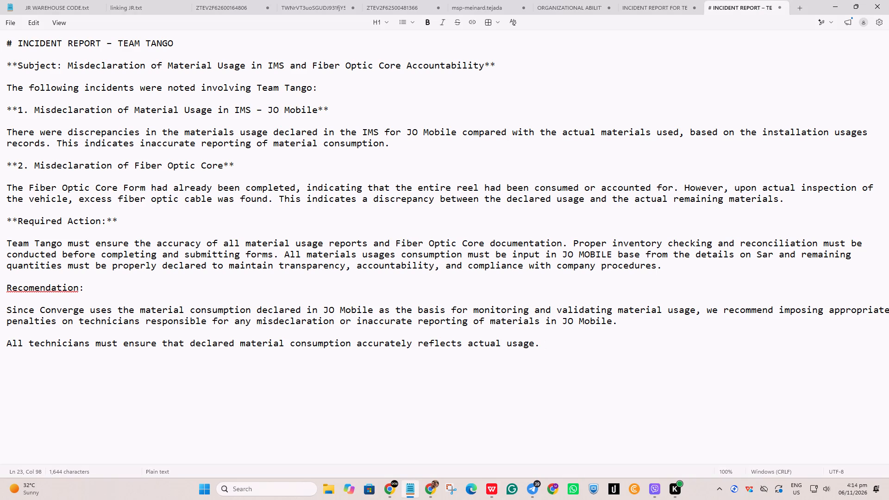
{"action": "left_click_drag", "start_coordinate": [549, 347], "coordinate": [420, 316]}
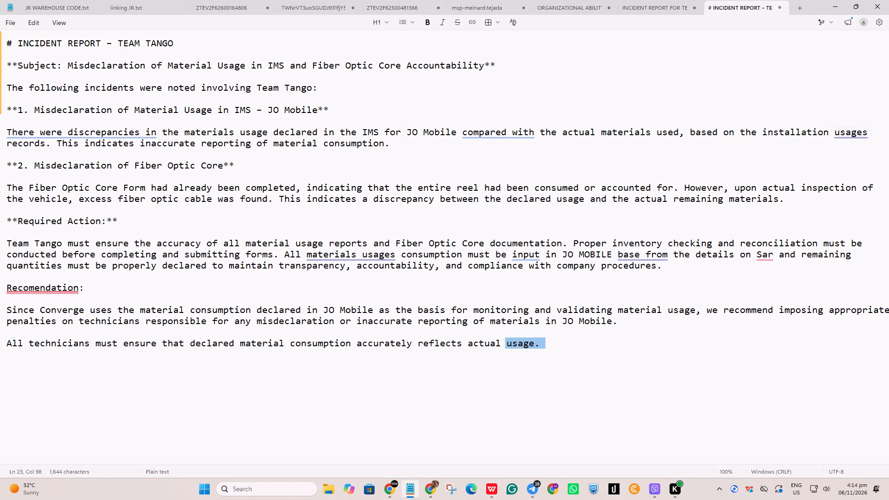
{"action": "left_click_drag", "start_coordinate": [420, 316], "coordinate": [0, 43]}
{"action": "key", "text": "ctrl+c"}
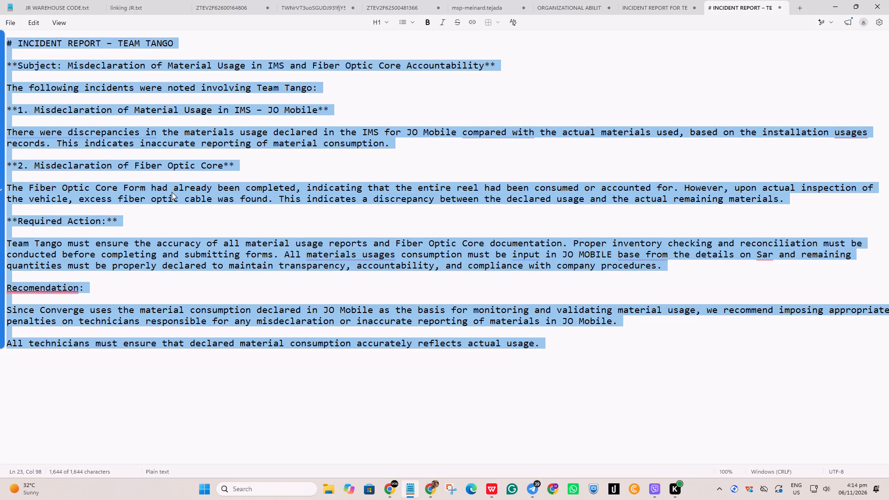
{"action": "key", "text": "alt+Tab"}
{"action": "key", "text": "ctrl+v"}
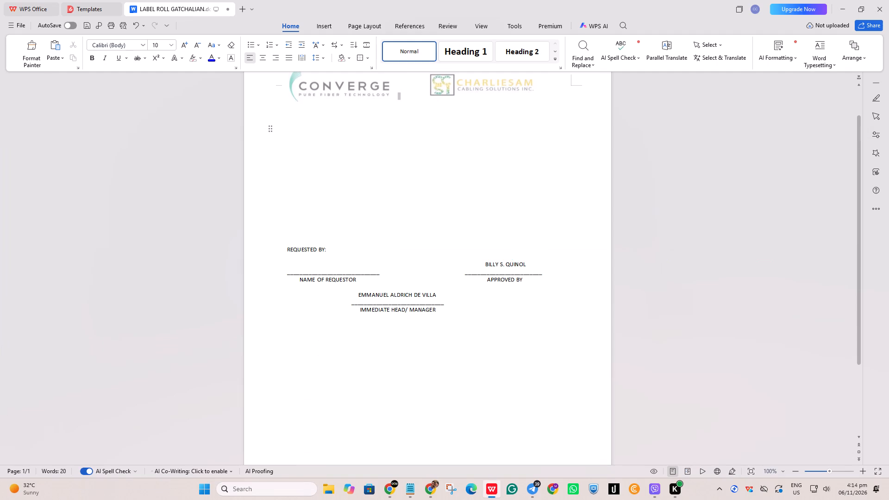
Set the font size of the whole pasted incident report text to 11.
{"action": "scroll", "coordinate": [512, 362], "scroll_direction": "down", "scroll_amount": 5}
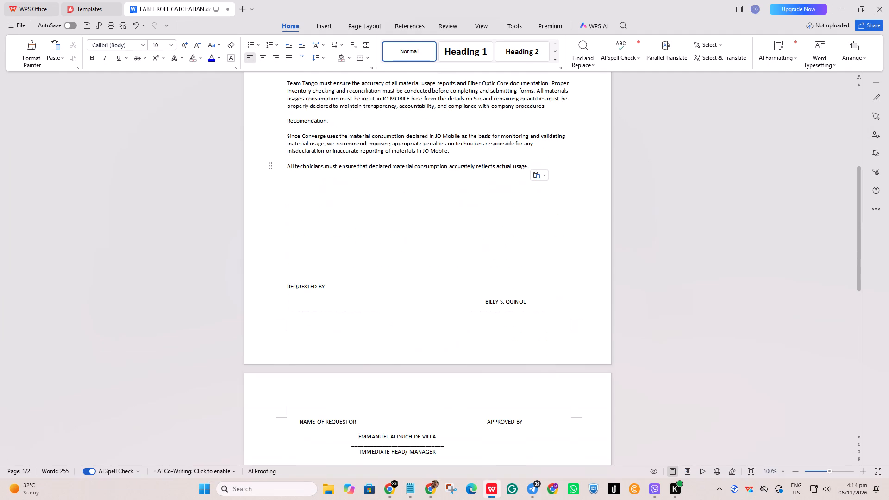
{"action": "scroll", "coordinate": [491, 343], "scroll_direction": "up", "scroll_amount": 6}
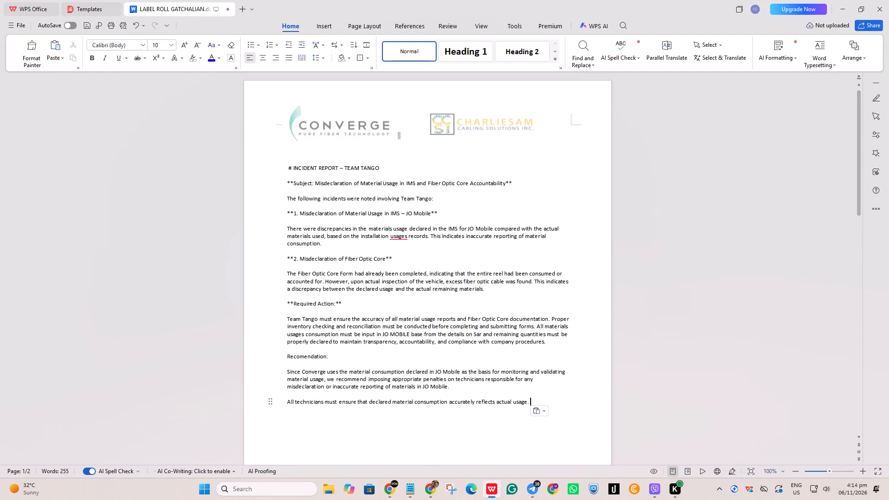
{"action": "double_click", "coordinate": [291, 170]}
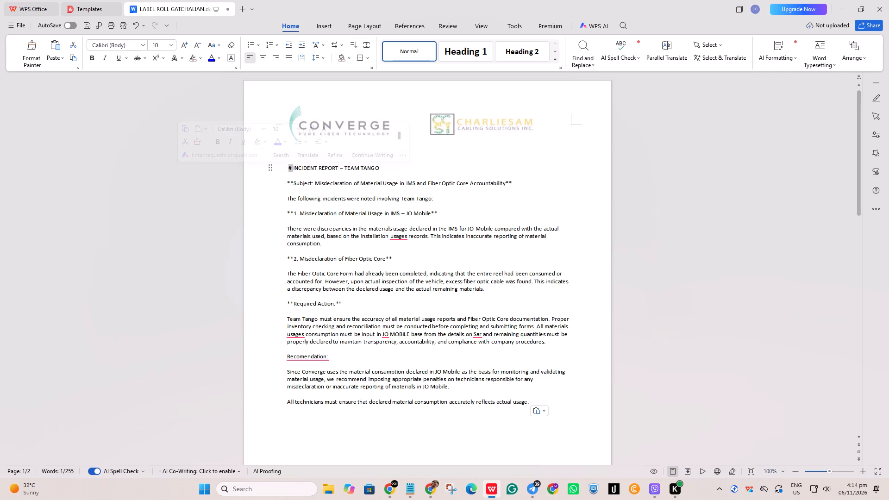
{"action": "left_click", "coordinate": [312, 217]}
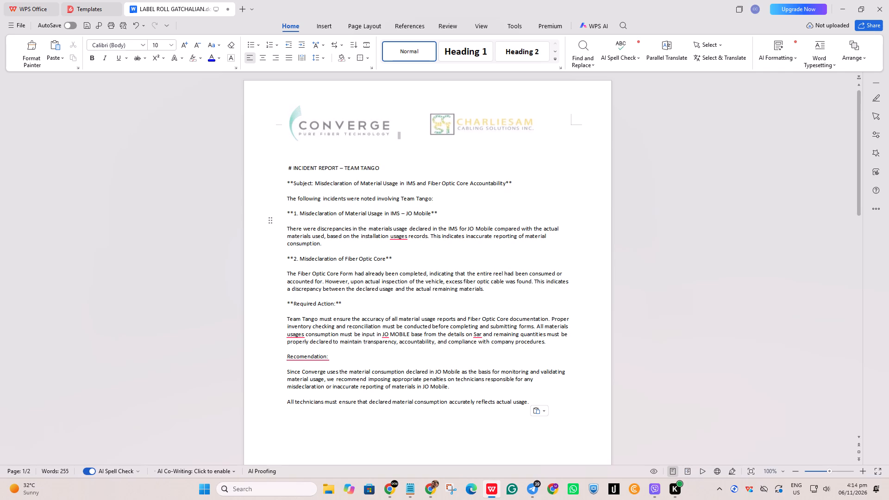
{"action": "left_click_drag", "start_coordinate": [287, 169], "coordinate": [531, 419]}
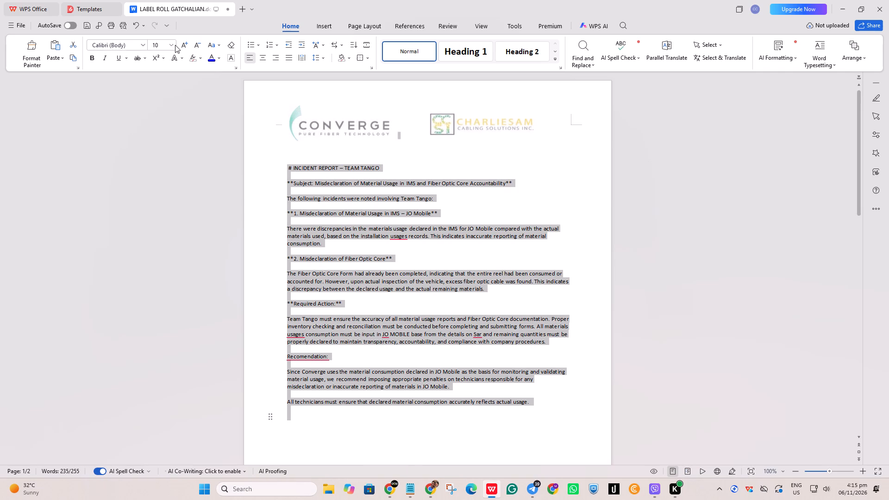
{"action": "left_click", "coordinate": [171, 44]}
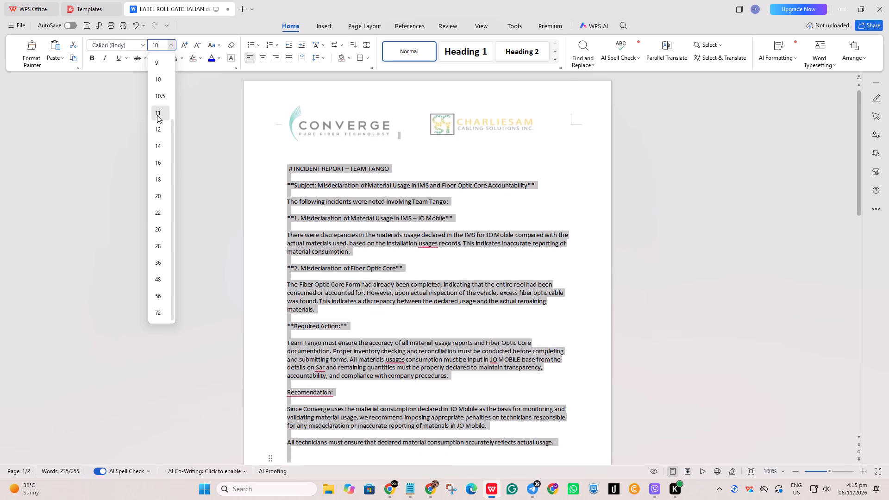
{"action": "left_click", "coordinate": [157, 115]}
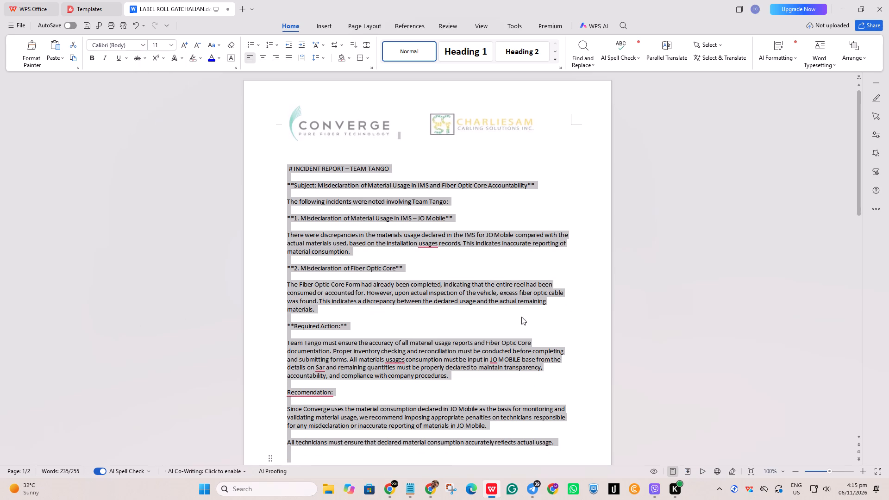
{"action": "left_click", "coordinate": [521, 317]}
Remove the double asterisks before and after the "Subject: Misdeclaration of Material Usage in IMS and Fiber Optic Core Accountability" line.
{"action": "scroll", "coordinate": [513, 366], "scroll_direction": "down", "scroll_amount": 12}
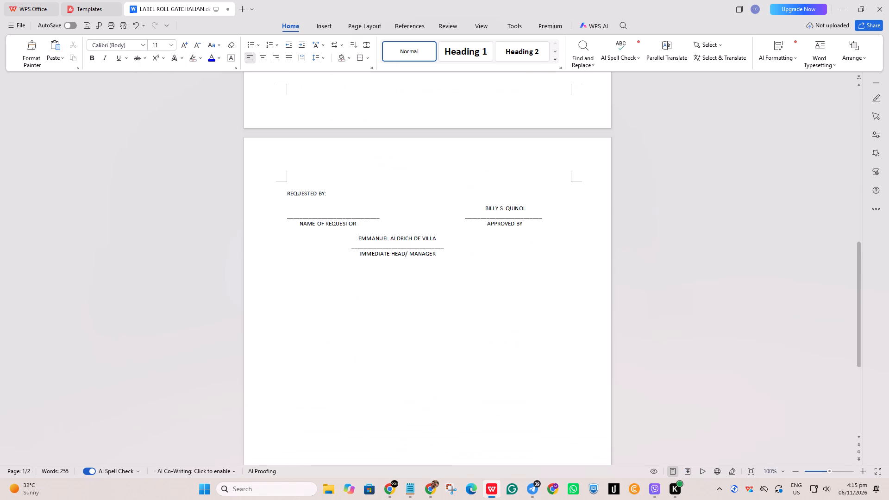
{"action": "scroll", "coordinate": [508, 364], "scroll_direction": "up", "scroll_amount": 11}
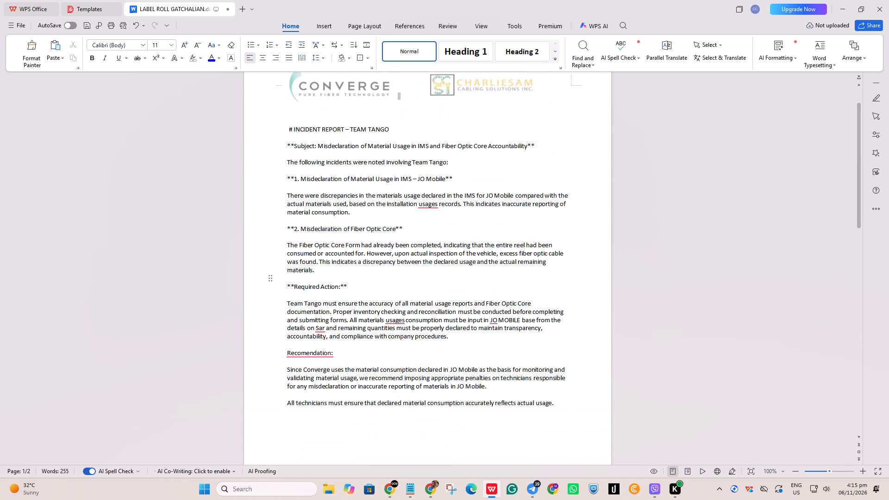
{"action": "left_click", "coordinate": [294, 146]}
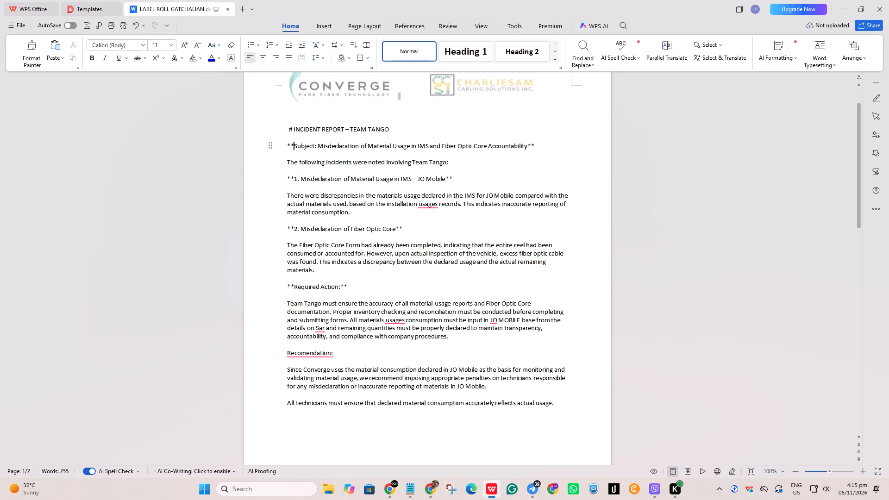
{"action": "key", "text": "BackSpace"}
{"action": "key", "text": "BackSpace"}
{"action": "key", "text": "End"}
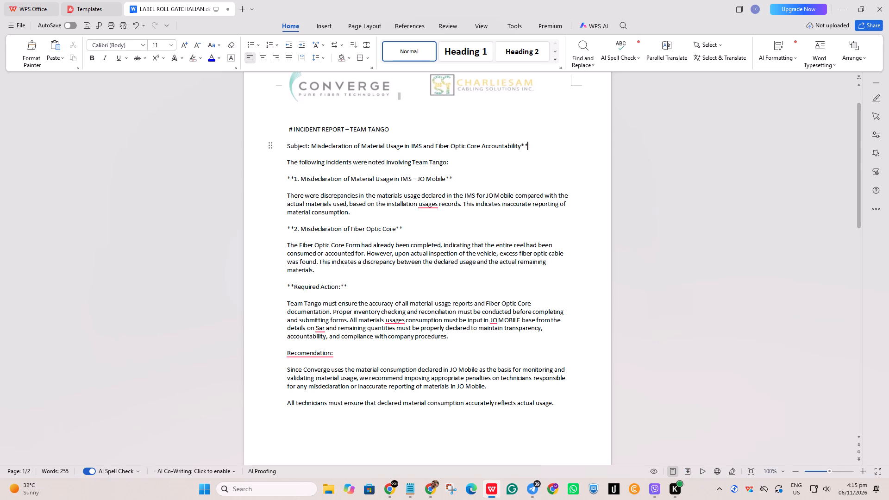
{"action": "key", "text": "BackSpace"}
{"action": "key", "text": "BackSpace"}
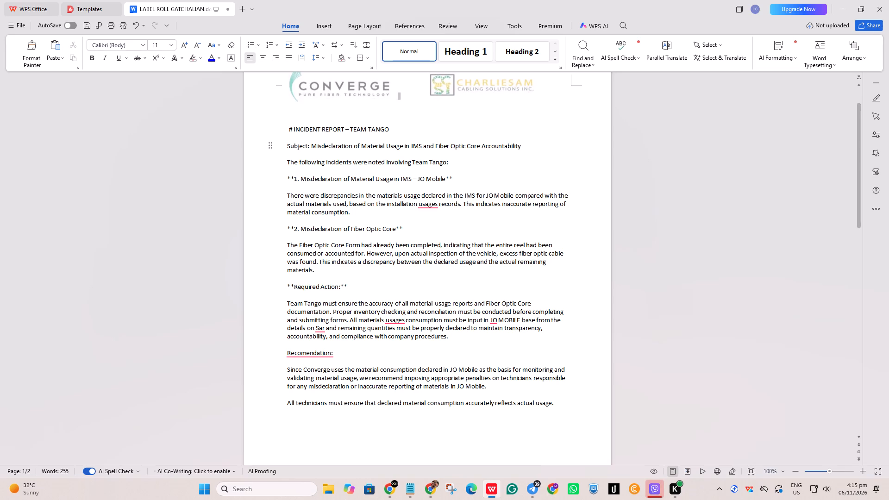
Remove the double asterisks before and after the "1. Misdeclaration of Material Usage in IMS – JO Mobile" heading.
{"action": "key", "text": "Down"}
{"action": "key", "text": "Down"}
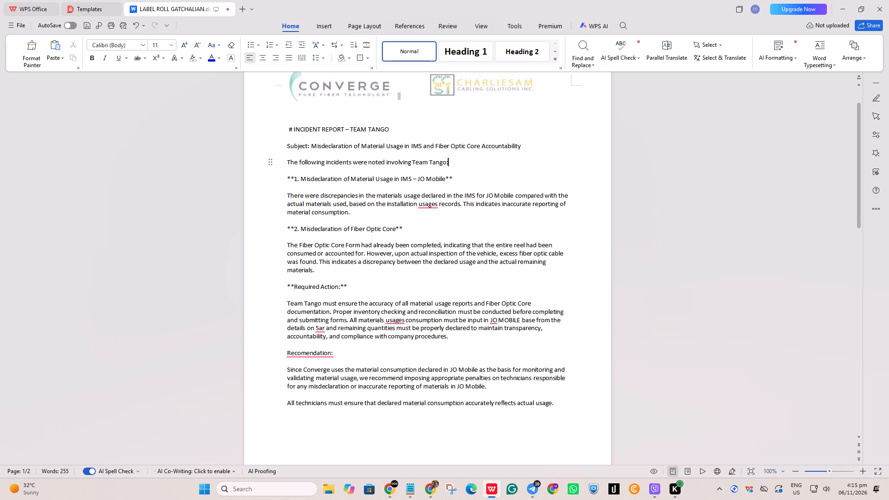
{"action": "key", "text": "Down"}
{"action": "key", "text": "Down"}
{"action": "key", "text": "Down"}
{"action": "key", "text": "Up"}
{"action": "key", "text": "Up"}
{"action": "key", "text": "Up"}
{"action": "key", "text": "Up"}
{"action": "key", "text": "Up"}
{"action": "key", "text": "Up"}
{"action": "key", "text": "Up"}
{"action": "key", "text": "Up"}
{"action": "key", "text": "Up"}
{"action": "key", "text": "Up"}
{"action": "key", "text": "Up"}
{"action": "key", "text": "Up"}
{"action": "key", "text": "Up"}
{"action": "key", "text": "Up"}
{"action": "key", "text": "Up"}
{"action": "key", "text": "Up"}
{"action": "key", "text": "Up"}
{"action": "key", "text": "Up"}
{"action": "key", "text": "Up"}
{"action": "key", "text": "Up"}
{"action": "key", "text": "Up"}
{"action": "key", "text": "Down"}
{"action": "key", "text": "Down"}
{"action": "key", "text": "Down"}
{"action": "key", "text": "Down"}
{"action": "key", "text": "Down"}
{"action": "key", "text": "Down"}
{"action": "key", "text": "Down"}
{"action": "key", "text": "Down"}
{"action": "key", "text": "Down"}
{"action": "key", "text": "BackSpace"}
{"action": "key", "text": "BackSpace"}
{"action": "key", "text": "Home"}
{"action": "key", "text": "shift+Right"}
{"action": "key", "text": "shift+Right"}
{"action": "key", "text": "Delete"}
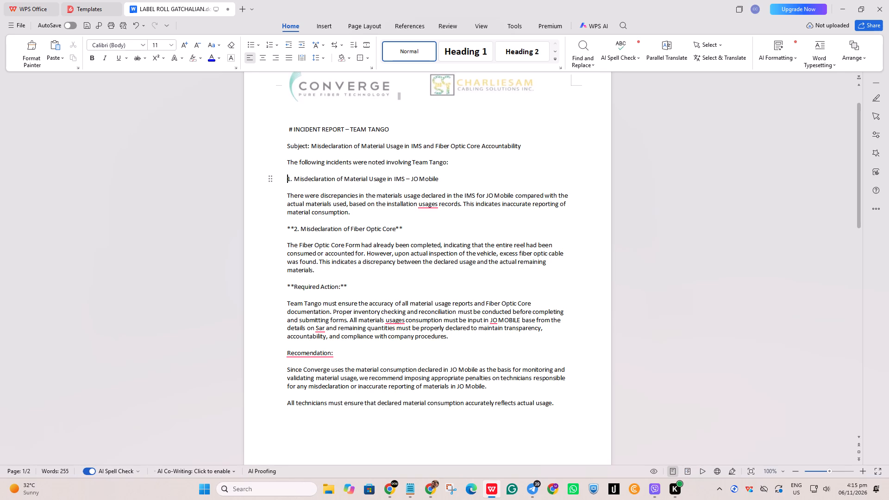
Remove the double asterisks before and after the "2. Misdeclaration of Fiber Optic Core" heading.
{"action": "key", "text": "Down"}
{"action": "key", "text": "Down"}
{"action": "key", "text": "Down"}
{"action": "key", "text": "Down"}
{"action": "key", "text": "Down"}
{"action": "key", "text": "Down"}
{"action": "key", "text": "Down"}
{"action": "key", "text": "Down"}
{"action": "key", "text": "Up"}
{"action": "key", "text": "Up"}
{"action": "key", "text": "shift+Right"}
{"action": "key", "text": "shift+Right"}
{"action": "key", "text": "Delete"}
{"action": "key", "text": "End"}
{"action": "key", "text": "BackSpace"}
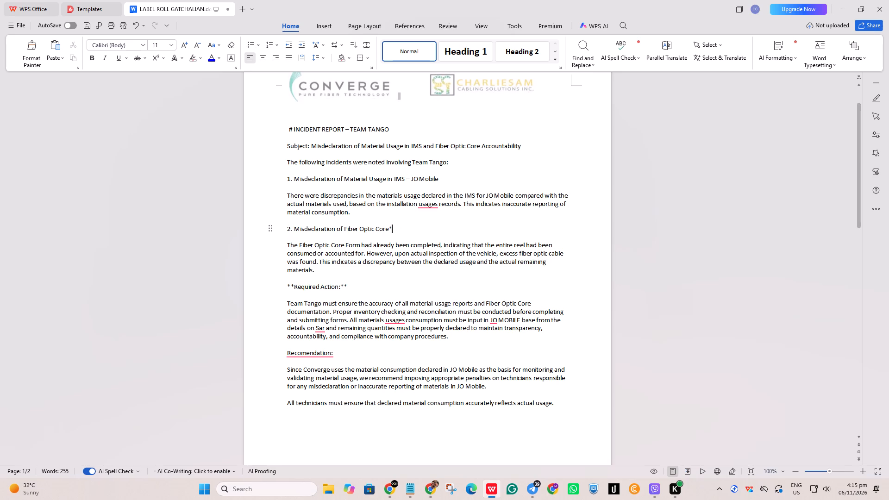
{"action": "key", "text": "BackSpace"}
Remove the double asterisks before and after the "Required Action:" heading.
{"action": "key", "text": "Down"}
{"action": "key", "text": "Down"}
{"action": "key", "text": "Down"}
{"action": "key", "text": "Down"}
{"action": "key", "text": "Down"}
{"action": "key", "text": "Down"}
{"action": "key", "text": "Down"}
{"action": "key", "text": "Down"}
{"action": "key", "text": "Up"}
{"action": "key", "text": "BackSpace"}
{"action": "key", "text": "BackSpace"}
{"action": "key", "text": "Home"}
{"action": "key", "text": "shift+Right"}
{"action": "key", "text": "shift+Right"}
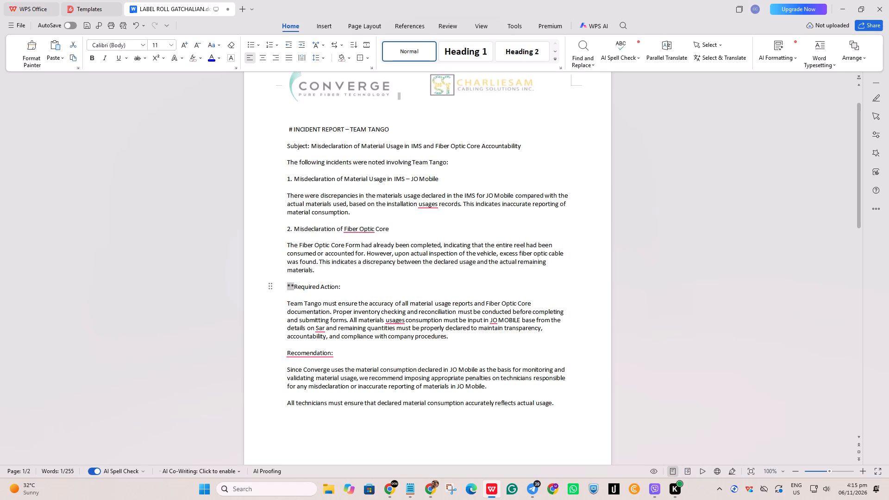
{"action": "key", "text": "Delete"}
Look over the rest of the report, down to the signature block on the second page and back up.
{"action": "key", "text": "Down"}
{"action": "key", "text": "Down"}
{"action": "key", "text": "Down"}
{"action": "key", "text": "Down"}
{"action": "key", "text": "Down"}
{"action": "key", "text": "Down"}
{"action": "key", "text": "Down"}
{"action": "key", "text": "Down"}
{"action": "key", "text": "Down"}
{"action": "key", "text": "Down"}
{"action": "key", "text": "Down"}
{"action": "key", "text": "Down"}
{"action": "key", "text": "Down"}
{"action": "key", "text": "Down"}
{"action": "key", "text": "Down"}
{"action": "key", "text": "Down"}
{"action": "key", "text": "Down"}
{"action": "key", "text": "Down"}
{"action": "key", "text": "Down"}
{"action": "key", "text": "Down"}
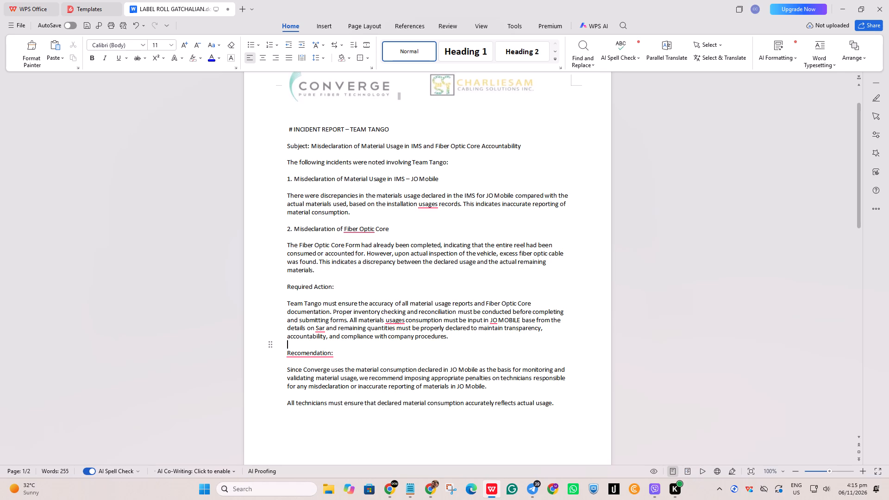
{"action": "key", "text": "Up"}
{"action": "key", "text": "Up"}
{"action": "key", "text": "Up"}
{"action": "key", "text": "Up"}
{"action": "key", "text": "Up"}
{"action": "key", "text": "Up"}
{"action": "key", "text": "Up"}
{"action": "key", "text": "Up"}
{"action": "key", "text": "Up"}
{"action": "key", "text": "Up"}
{"action": "key", "text": "Up"}
{"action": "key", "text": "Up"}
{"action": "key", "text": "Up"}
{"action": "key", "text": "Up"}
{"action": "key", "text": "Up"}
{"action": "key", "text": "Up"}
{"action": "key", "text": "Up"}
{"action": "key", "text": "Up"}
{"action": "key", "text": "Up"}
{"action": "key", "text": "Up"}
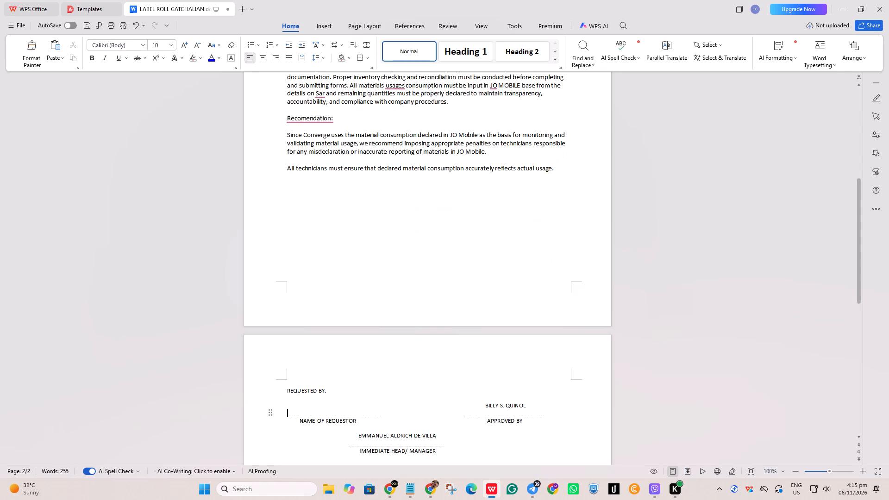
{"action": "key", "text": "Up"}
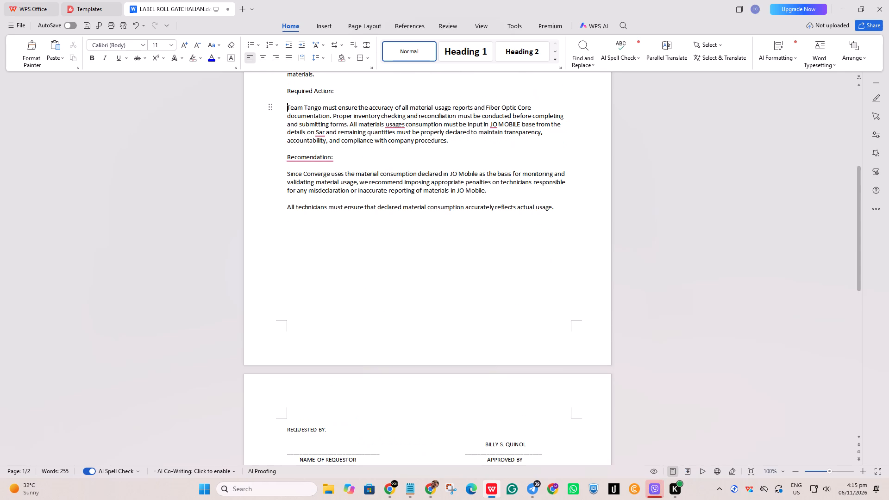
{"action": "key", "text": "Down"}
{"action": "key", "text": "Down"}
{"action": "key", "text": "Up"}
{"action": "key", "text": "Up"}
{"action": "key", "text": "Up"}
{"action": "key", "text": "Up"}
{"action": "key", "text": "Up"}
{"action": "key", "text": "Up"}
{"action": "key", "text": "Up"}
{"action": "key", "text": "Up"}
{"action": "key", "text": "Up"}
{"action": "key", "text": "Up"}
{"action": "key", "text": "Up"}
{"action": "key", "text": "Up"}
{"action": "key", "text": "Up"}
{"action": "key", "text": "Up"}
{"action": "key", "text": "Up"}
{"action": "key", "text": "Up"}
{"action": "key", "text": "Up"}
Insert three blank lines directly above the "Recomendation:" heading.
{"action": "key", "text": "Down"}
{"action": "key", "text": "Down"}
{"action": "key", "text": "Down"}
{"action": "key", "text": "Down"}
{"action": "key", "text": "Down"}
{"action": "key", "text": "Down"}
{"action": "key", "text": "Down"}
{"action": "key", "text": "Down"}
{"action": "key", "text": "Down"}
{"action": "key", "text": "Down"}
{"action": "key", "text": "Down"}
{"action": "key", "text": "Down"}
{"action": "key", "text": "Down"}
{"action": "key", "text": "Down"}
{"action": "key", "text": "Down"}
{"action": "key", "text": "Down"}
{"action": "key", "text": "Down"}
{"action": "key", "text": "Down"}
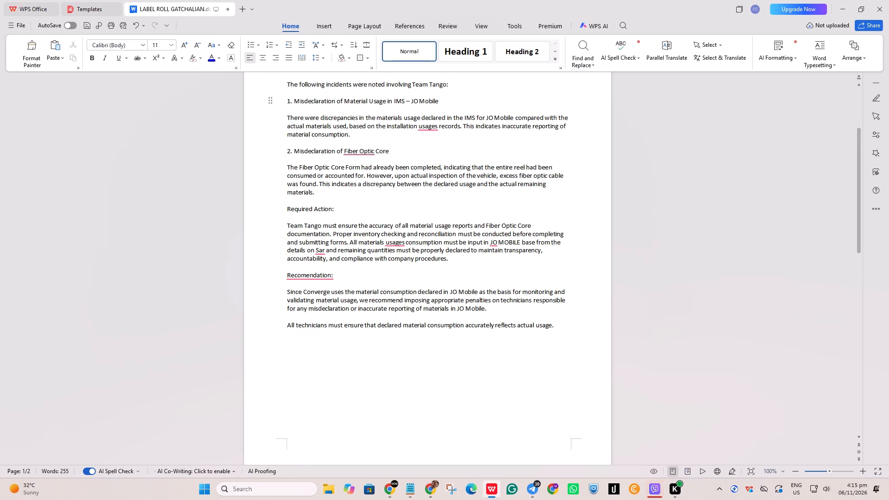
{"action": "key", "text": "Down"}
{"action": "key", "text": "Down"}
{"action": "key", "text": "Down"}
{"action": "key", "text": "Down"}
{"action": "key", "text": "Up"}
{"action": "key", "text": "Return"}
{"action": "key", "text": "Return"}
{"action": "key", "text": "Return"}
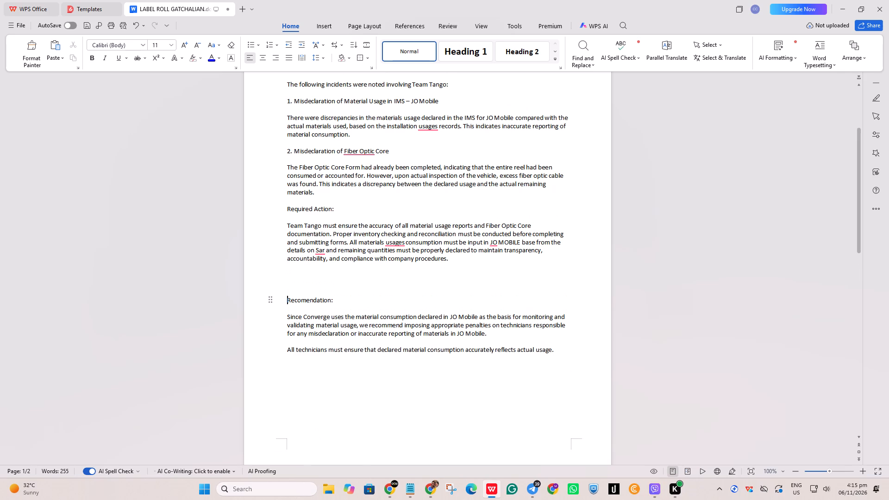
Remove the extra blank lines above the "Recomendation:" heading so it follows the Required Action paragraph with normal spacing.
{"action": "key", "text": "Return"}
{"action": "key", "text": "Return"}
{"action": "key", "text": "Return"}
{"action": "key", "text": "BackSpace"}
{"action": "key", "text": "BackSpace"}
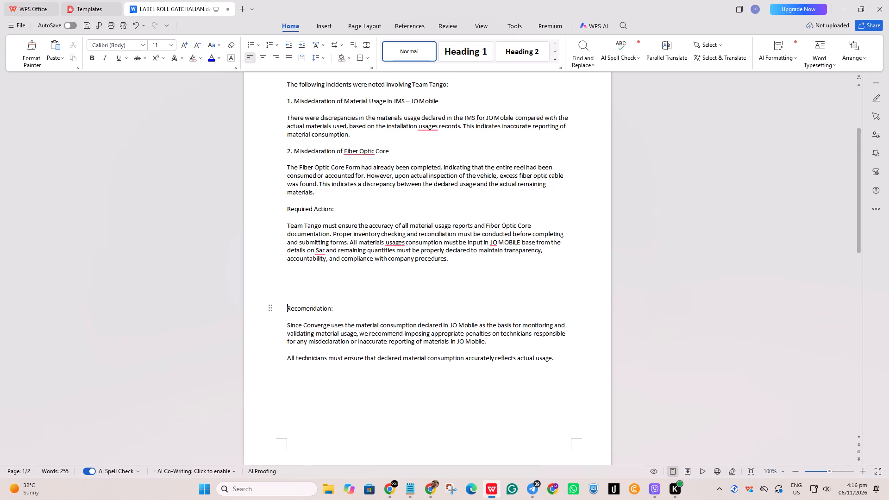
{"action": "key", "text": "BackSpace"}
{"action": "key", "text": "BackSpace"}
{"action": "key", "text": "BackSpace"}
{"action": "key", "text": "BackSpace"}
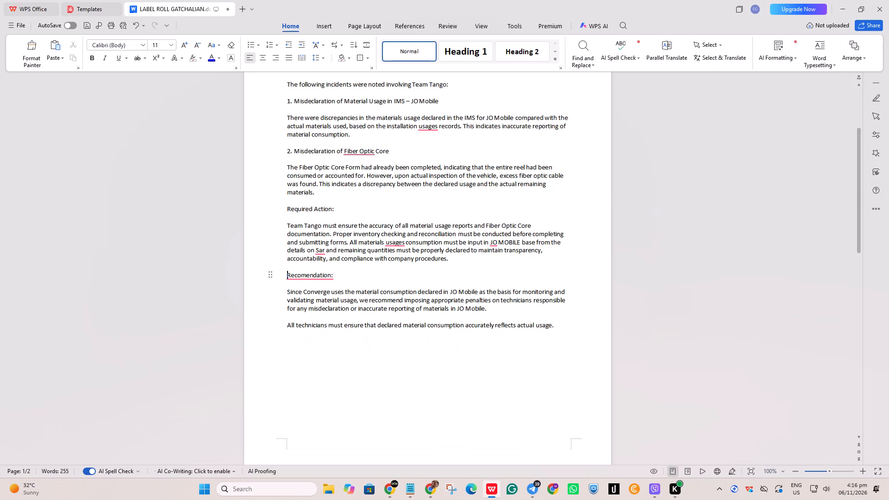
Look over the empty space below the closing sentence and the signature block on the second page.
{"action": "key", "text": "Down"}
{"action": "key", "text": "Down"}
{"action": "key", "text": "Down"}
{"action": "key", "text": "Down"}
{"action": "key", "text": "Down"}
{"action": "key", "text": "Down"}
{"action": "key", "text": "Down"}
{"action": "key", "text": "Down"}
{"action": "key", "text": "Down"}
{"action": "key", "text": "Down"}
{"action": "key", "text": "Down"}
{"action": "key", "text": "Down"}
{"action": "key", "text": "Down"}
{"action": "key", "text": "Down"}
{"action": "key", "text": "Down"}
{"action": "key", "text": "Down"}
{"action": "key", "text": "Down"}
{"action": "key", "text": "Down"}
{"action": "key", "text": "Down"}
{"action": "key", "text": "Down"}
{"action": "key", "text": "Down"}
{"action": "key", "text": "Down"}
{"action": "key", "text": "Down"}
{"action": "key", "text": "Down"}
{"action": "key", "text": "Down"}
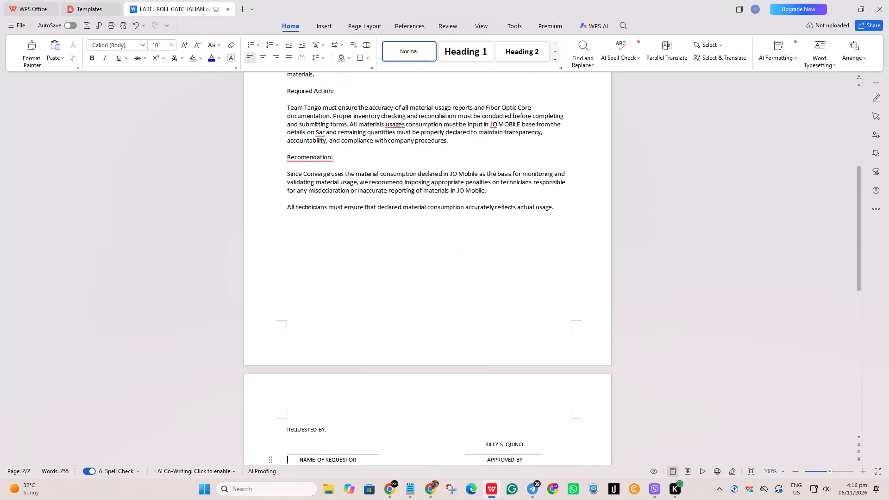
{"action": "key", "text": "Up"}
{"action": "key", "text": "Up"}
{"action": "key", "text": "Up"}
{"action": "key", "text": "Up"}
{"action": "key", "text": "Up"}
{"action": "key", "text": "Up"}
{"action": "key", "text": "Up"}
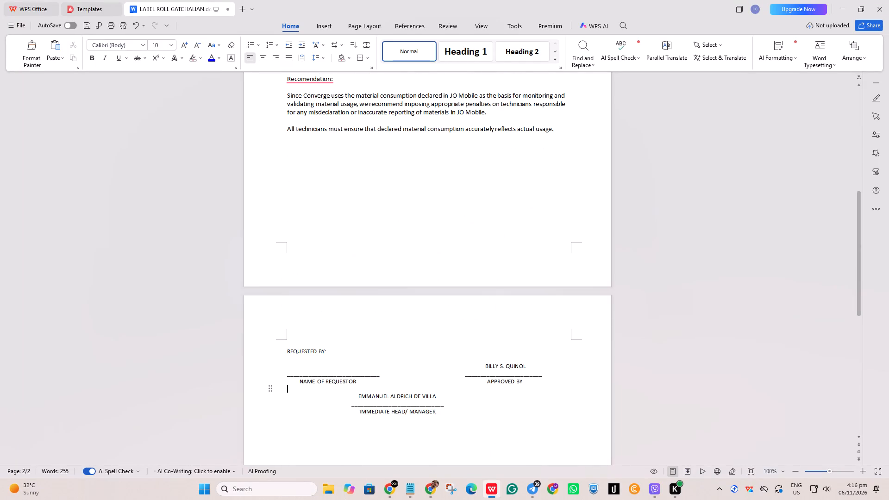
Add a "PREPARED BY" line below the closing sentence on the first page, with the preparer's name beneath it.
{"action": "left_click", "coordinate": [320, 166]}
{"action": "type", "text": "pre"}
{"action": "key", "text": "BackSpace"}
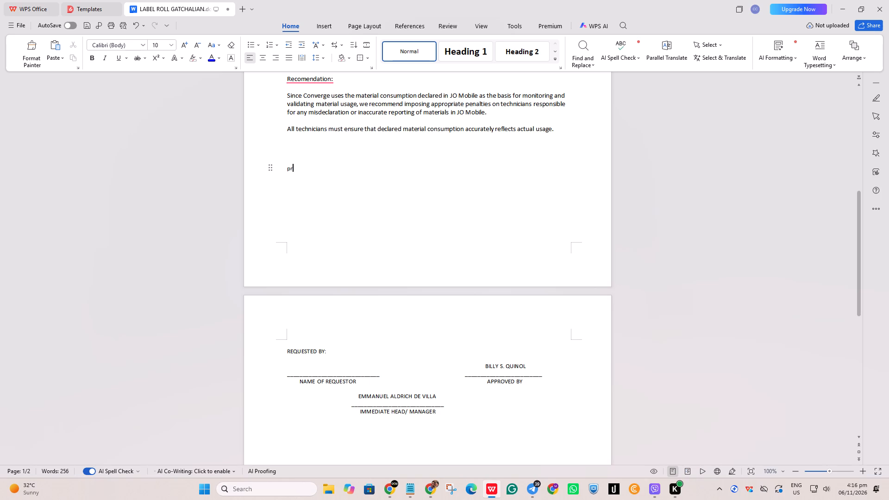
Delete the partial "pr" text and the surplus blank lines below the closing sentence, keeping a small gap for the signature heading.
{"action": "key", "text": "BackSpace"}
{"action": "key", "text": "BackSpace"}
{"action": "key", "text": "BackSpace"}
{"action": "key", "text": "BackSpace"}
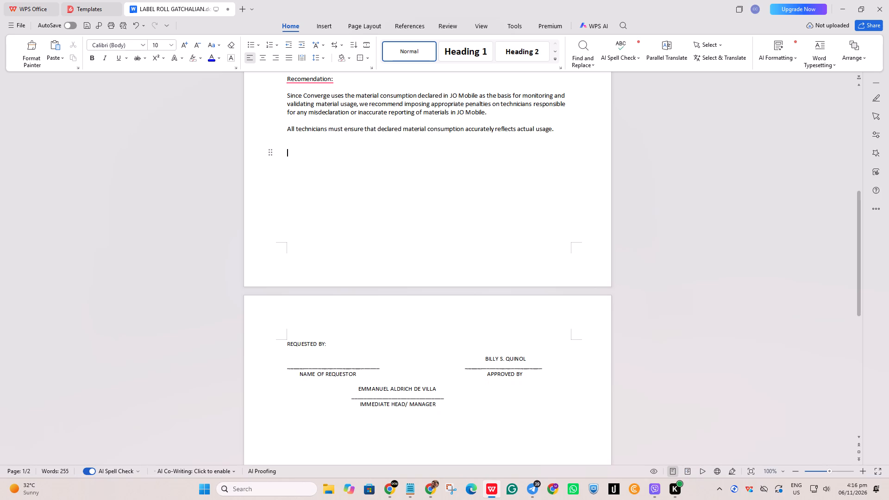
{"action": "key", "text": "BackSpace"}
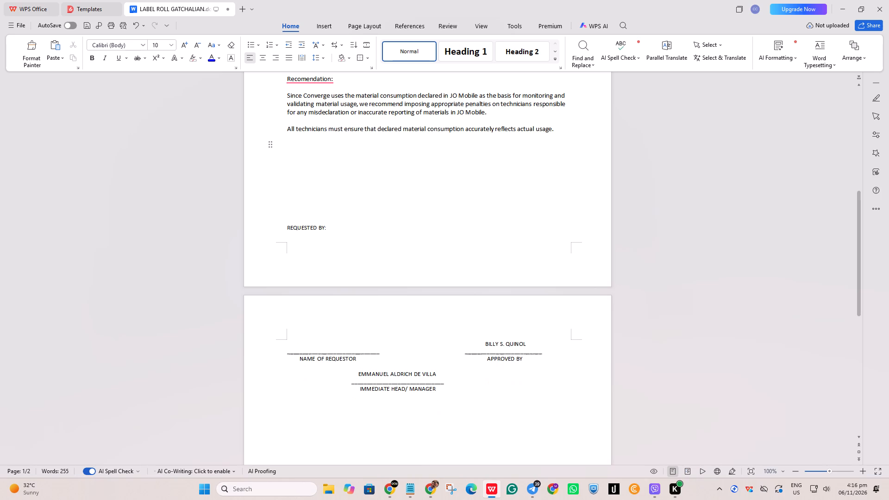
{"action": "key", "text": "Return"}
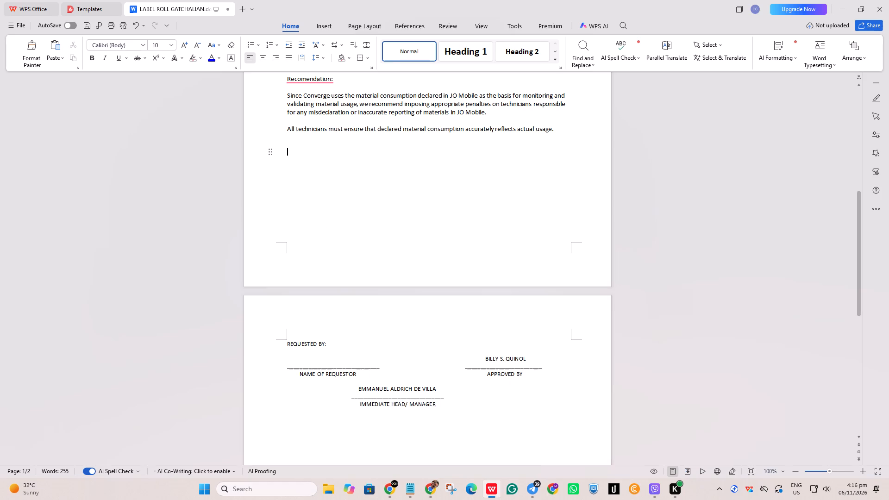
Enter "PREPARED BY:" below the closing sentence on the first page, with the preparer's name on the line beneath it.
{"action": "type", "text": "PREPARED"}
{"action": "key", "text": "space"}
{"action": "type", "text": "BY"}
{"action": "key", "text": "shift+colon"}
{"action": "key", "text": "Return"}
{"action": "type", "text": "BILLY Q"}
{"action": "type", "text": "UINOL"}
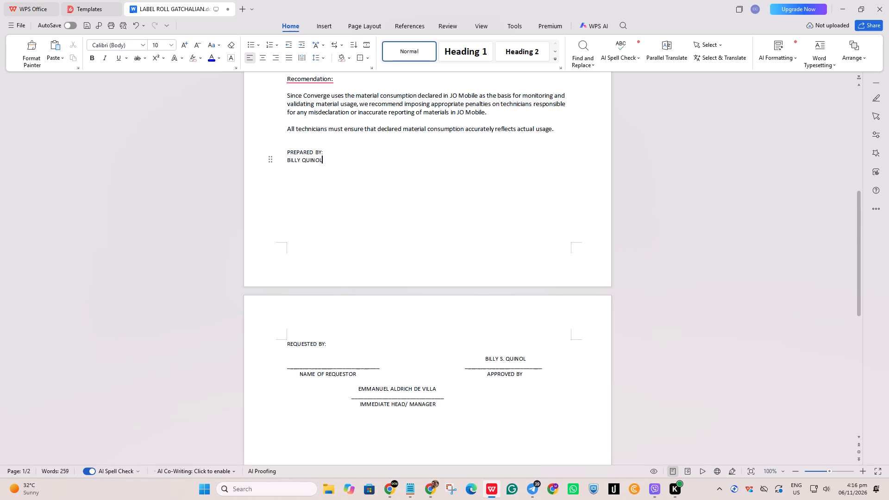
Insert a run of tab spacing after "PREPARED BY", before its colon, extending the line to the right margin.
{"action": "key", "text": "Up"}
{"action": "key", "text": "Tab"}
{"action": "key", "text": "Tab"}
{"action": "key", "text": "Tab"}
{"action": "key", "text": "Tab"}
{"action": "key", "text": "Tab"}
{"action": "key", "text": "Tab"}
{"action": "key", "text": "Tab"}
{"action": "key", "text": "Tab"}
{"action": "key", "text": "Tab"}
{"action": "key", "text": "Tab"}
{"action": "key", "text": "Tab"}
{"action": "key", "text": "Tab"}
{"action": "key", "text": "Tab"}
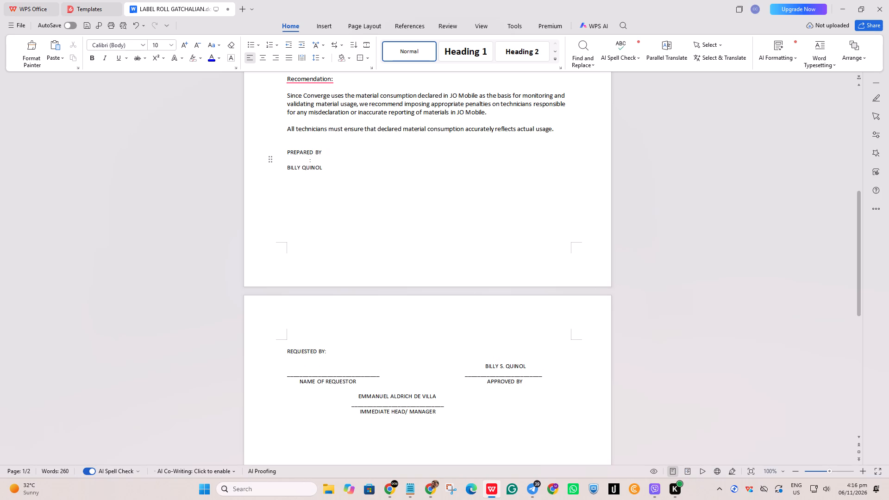
Remove the wrapped colon and its tab spacing below "PREPARED BY", placing the preparer's name directly on the following line.
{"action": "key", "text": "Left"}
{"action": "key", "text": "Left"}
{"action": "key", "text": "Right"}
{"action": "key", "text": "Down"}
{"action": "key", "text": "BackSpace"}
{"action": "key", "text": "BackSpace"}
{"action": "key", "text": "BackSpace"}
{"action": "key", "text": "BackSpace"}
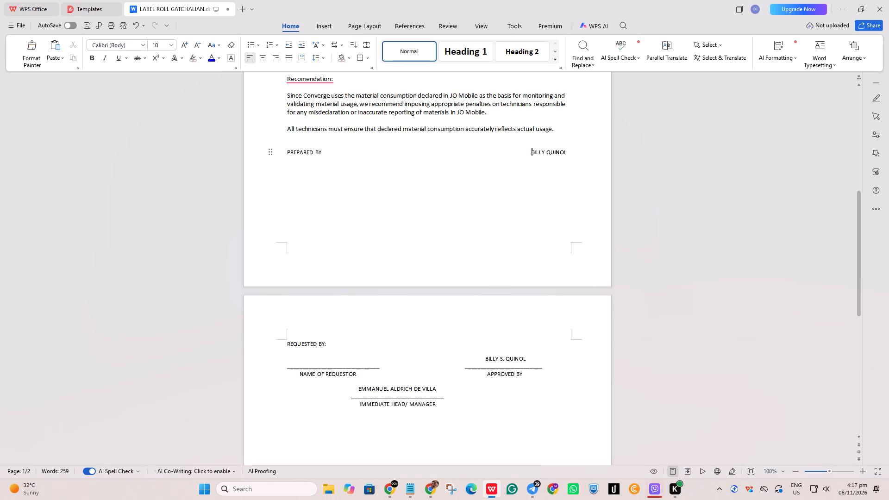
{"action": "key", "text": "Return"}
Insert a blank line above "PREPARED BY" to widen the gap below the closing sentence.
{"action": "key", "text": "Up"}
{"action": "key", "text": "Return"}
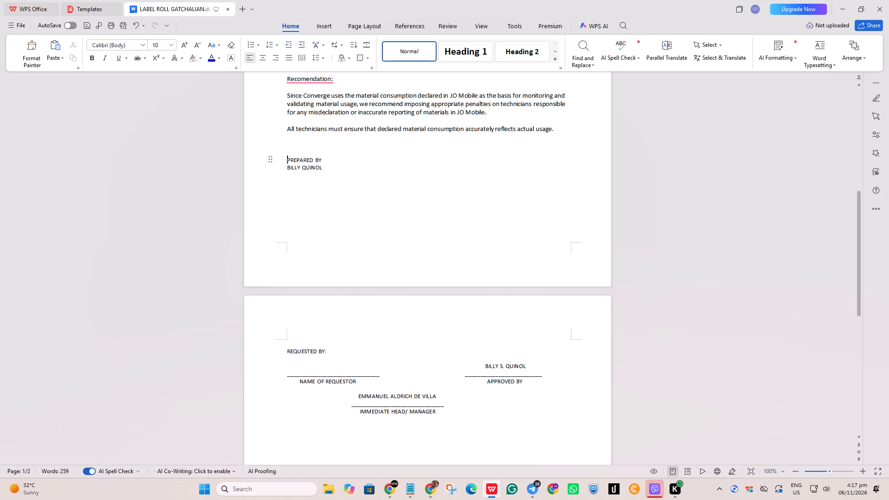
Position the text cursor in the tab spacing after "PREPARED BY", aligned with the start of the approver's name in the signature block.
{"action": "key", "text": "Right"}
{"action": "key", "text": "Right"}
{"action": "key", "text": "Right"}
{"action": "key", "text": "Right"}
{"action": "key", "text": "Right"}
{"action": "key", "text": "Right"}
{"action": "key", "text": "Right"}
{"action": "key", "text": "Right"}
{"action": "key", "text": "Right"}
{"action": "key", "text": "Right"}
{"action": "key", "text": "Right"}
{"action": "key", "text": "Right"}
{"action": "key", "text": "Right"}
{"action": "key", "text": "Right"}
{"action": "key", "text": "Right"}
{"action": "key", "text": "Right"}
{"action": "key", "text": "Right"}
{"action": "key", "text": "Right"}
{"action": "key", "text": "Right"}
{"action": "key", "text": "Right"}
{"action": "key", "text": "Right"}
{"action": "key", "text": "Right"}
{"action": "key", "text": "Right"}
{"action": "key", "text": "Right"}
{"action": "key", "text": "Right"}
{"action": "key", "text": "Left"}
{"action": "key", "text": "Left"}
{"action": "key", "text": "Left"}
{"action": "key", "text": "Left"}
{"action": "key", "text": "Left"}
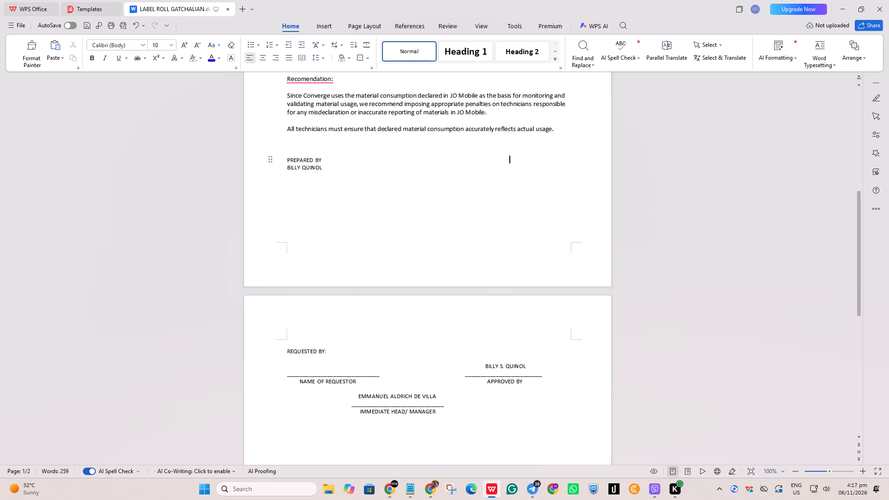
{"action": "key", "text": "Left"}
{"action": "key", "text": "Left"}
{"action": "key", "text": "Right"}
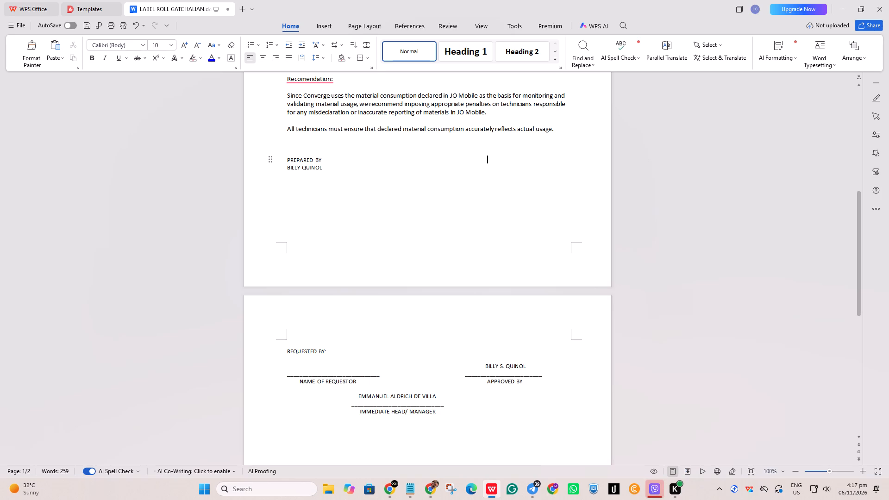
Enter "TEAM TANGO" at the far end of the "PREPARED BY" line.
{"action": "scroll", "coordinate": [297, 211], "scroll_direction": "up", "scroll_amount": 4}
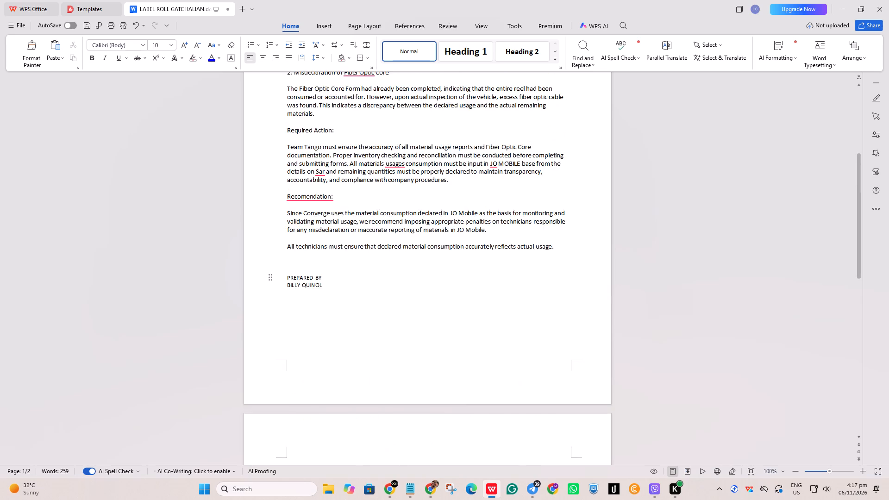
{"action": "scroll", "coordinate": [307, 205], "scroll_direction": "up", "scroll_amount": 7}
{"action": "scroll", "coordinate": [312, 197], "scroll_direction": "down", "scroll_amount": 4}
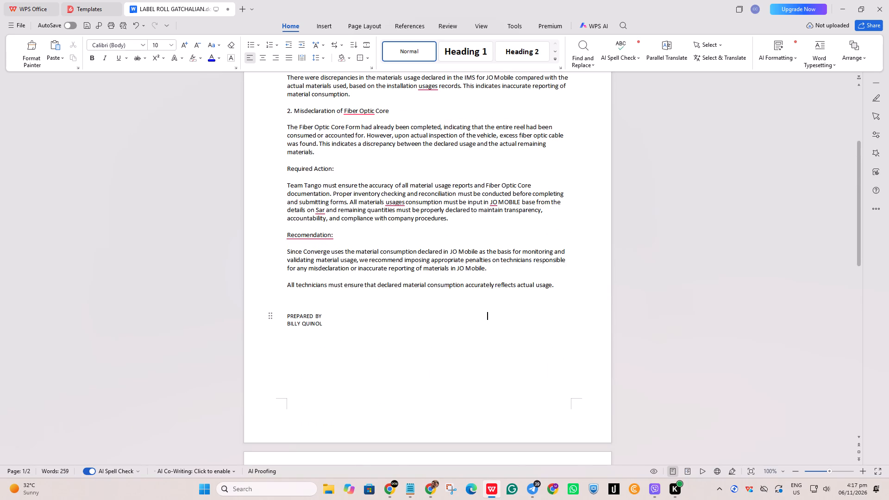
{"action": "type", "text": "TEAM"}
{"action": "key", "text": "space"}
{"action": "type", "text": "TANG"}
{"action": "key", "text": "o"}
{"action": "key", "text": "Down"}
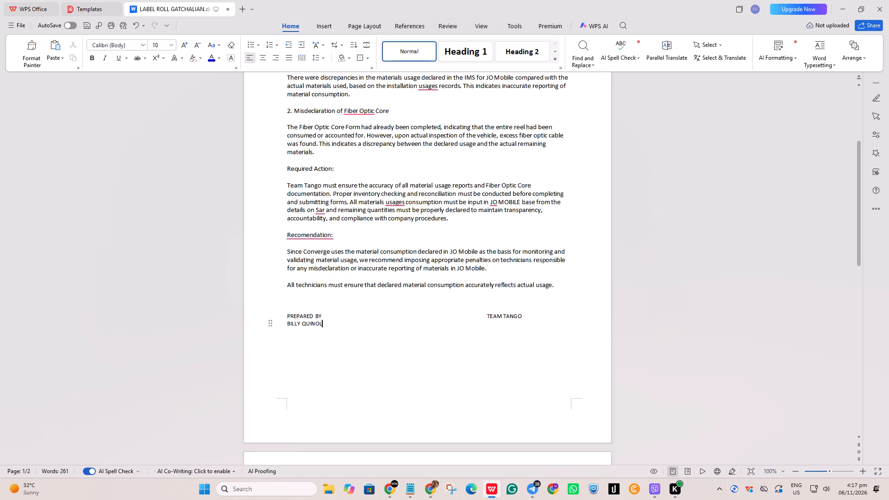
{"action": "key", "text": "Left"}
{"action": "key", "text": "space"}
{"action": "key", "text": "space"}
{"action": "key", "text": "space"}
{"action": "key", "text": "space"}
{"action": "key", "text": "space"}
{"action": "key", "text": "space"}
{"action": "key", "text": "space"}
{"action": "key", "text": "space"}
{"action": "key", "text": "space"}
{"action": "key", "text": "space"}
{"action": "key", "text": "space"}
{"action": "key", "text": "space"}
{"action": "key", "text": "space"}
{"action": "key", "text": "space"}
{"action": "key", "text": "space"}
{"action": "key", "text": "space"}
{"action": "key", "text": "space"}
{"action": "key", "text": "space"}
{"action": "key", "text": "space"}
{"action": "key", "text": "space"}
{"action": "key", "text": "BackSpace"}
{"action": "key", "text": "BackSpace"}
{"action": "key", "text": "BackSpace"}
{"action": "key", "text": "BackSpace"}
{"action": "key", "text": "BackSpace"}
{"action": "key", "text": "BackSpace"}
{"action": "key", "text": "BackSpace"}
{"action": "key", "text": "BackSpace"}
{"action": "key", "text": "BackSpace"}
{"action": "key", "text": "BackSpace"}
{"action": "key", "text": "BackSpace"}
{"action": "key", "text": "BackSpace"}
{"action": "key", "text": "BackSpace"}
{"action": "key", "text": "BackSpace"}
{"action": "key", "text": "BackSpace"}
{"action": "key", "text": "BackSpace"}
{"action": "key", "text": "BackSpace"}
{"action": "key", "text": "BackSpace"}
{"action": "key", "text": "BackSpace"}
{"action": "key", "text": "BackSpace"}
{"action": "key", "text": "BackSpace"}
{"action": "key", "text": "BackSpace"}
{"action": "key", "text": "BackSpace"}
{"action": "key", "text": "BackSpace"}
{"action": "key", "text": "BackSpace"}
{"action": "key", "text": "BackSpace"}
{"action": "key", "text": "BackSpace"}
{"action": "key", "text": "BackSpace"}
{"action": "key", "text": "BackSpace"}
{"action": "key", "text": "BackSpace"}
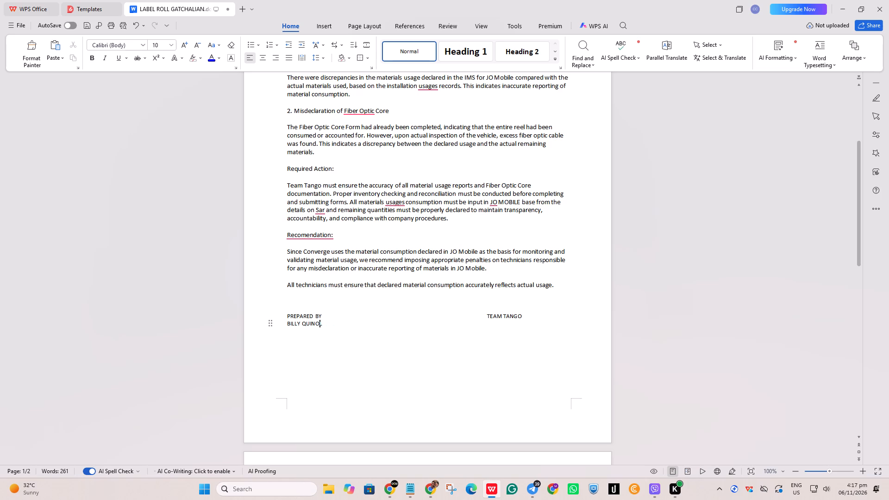
Enter "MAGAT" after the preparer's name, spaced out so it sits roughly beneath "TEAM TANGO".
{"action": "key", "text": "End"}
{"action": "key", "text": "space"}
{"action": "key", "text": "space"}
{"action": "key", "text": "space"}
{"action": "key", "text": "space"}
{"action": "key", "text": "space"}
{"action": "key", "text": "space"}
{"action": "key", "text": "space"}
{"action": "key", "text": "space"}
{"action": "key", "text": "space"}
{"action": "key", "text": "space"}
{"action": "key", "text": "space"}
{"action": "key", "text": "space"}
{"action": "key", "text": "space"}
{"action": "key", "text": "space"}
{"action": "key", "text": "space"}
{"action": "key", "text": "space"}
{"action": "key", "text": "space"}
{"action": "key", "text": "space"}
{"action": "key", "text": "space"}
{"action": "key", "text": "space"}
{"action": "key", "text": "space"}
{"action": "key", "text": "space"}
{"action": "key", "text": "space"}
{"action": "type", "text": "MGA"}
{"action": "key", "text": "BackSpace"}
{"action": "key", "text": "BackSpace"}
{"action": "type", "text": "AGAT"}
Replace "TEAM TANGO" on the "PREPARED BY" line with "INVOLVE TEAM".
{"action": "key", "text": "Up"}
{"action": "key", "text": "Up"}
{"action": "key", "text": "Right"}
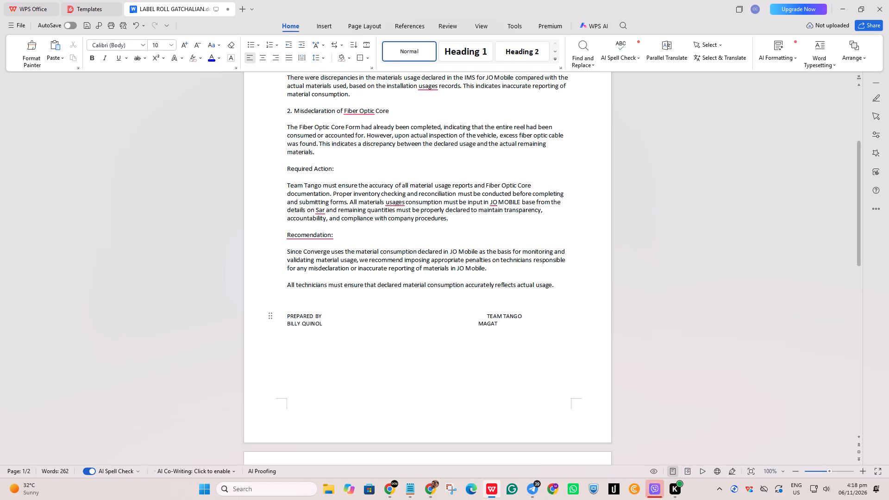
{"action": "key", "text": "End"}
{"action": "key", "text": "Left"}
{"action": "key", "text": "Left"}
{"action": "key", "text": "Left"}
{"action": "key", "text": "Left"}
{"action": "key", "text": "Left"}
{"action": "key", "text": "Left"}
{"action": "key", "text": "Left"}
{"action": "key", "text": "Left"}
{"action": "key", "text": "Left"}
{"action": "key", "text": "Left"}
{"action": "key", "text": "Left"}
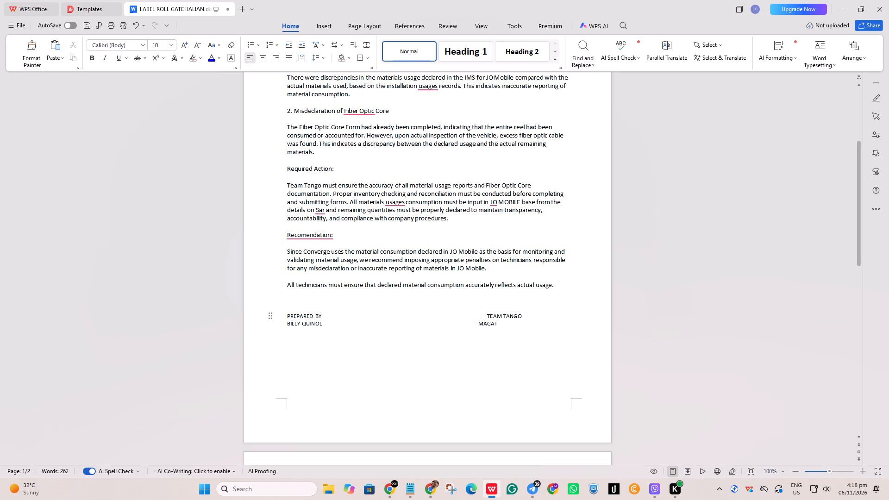
Push "TEAM TANGO" onto its own line and enter "INVOLVE TEAM" in its place at the far end of the "PREPARED BY" line.
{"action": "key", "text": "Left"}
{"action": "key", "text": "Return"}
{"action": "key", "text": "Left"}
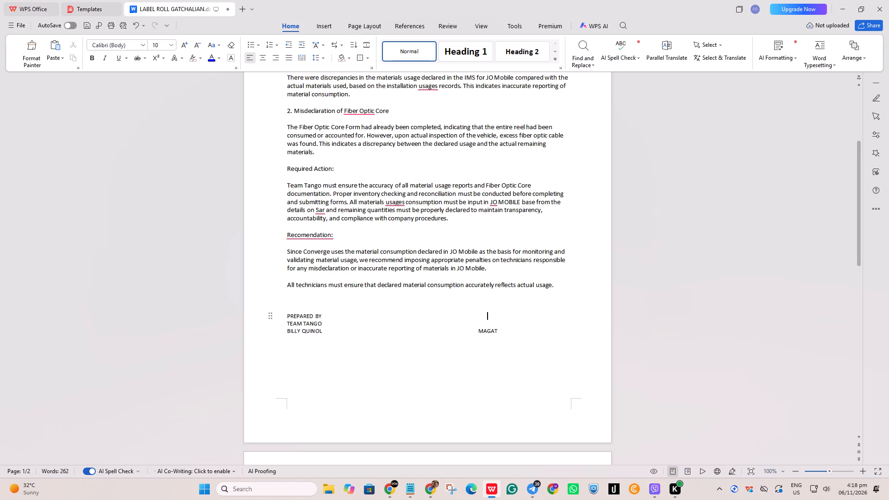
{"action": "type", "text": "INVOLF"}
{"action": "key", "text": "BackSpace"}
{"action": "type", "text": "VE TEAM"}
Delete the leftover "TEAM TANGO" line between "PREPARED BY" and the preparer's name.
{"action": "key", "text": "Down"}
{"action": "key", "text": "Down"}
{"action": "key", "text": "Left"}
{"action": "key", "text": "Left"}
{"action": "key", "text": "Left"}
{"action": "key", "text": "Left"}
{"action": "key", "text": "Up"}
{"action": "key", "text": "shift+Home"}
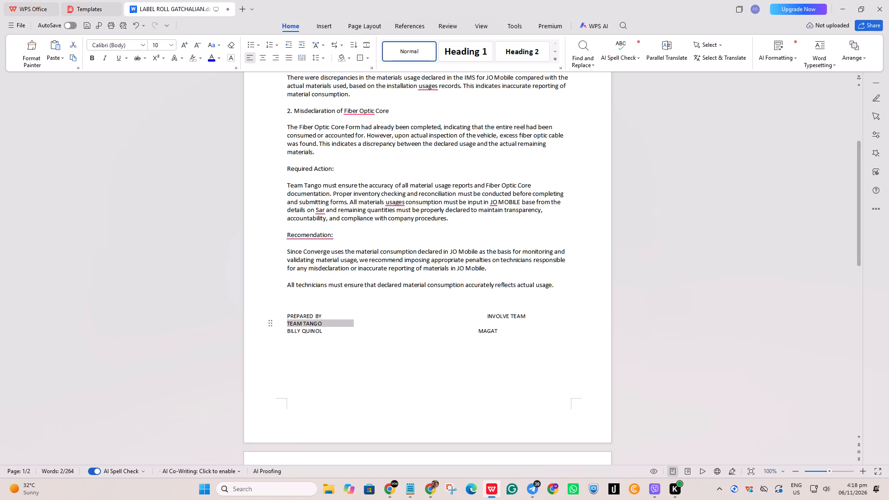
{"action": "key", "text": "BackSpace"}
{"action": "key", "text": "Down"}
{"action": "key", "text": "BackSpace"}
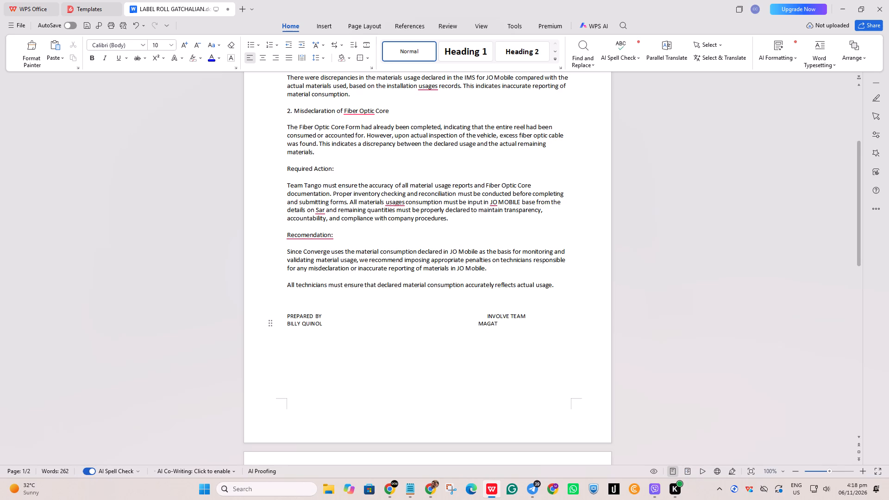
Replace "MAGAT" on the preparer's name line with "TEAM TANGO", spaced out so it sits roughly beneath "INVOLVE TEAM".
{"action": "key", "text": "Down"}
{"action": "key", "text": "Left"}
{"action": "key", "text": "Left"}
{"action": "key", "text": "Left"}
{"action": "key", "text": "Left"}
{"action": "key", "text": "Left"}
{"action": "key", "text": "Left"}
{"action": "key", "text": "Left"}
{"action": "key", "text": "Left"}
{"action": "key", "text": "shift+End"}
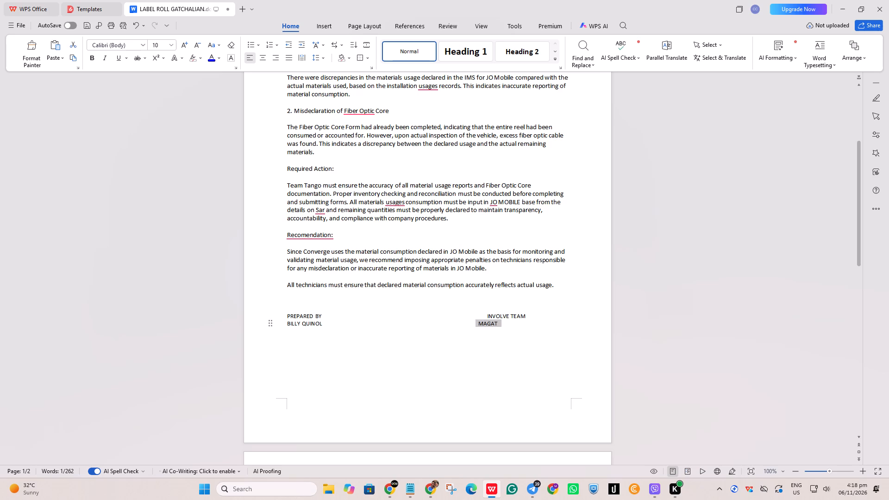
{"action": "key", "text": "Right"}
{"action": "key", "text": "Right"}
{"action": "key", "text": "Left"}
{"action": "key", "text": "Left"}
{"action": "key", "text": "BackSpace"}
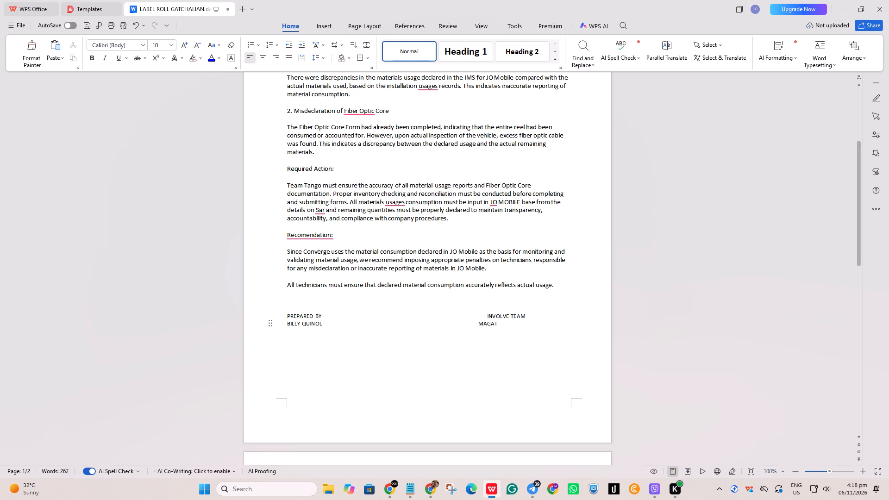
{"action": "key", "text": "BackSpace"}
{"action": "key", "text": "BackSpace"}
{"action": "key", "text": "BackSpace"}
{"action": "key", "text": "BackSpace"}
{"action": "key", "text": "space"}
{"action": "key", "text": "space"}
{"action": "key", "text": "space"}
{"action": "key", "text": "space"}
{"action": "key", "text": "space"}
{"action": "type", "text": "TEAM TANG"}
Replace "MAGAT" beneath "INVOLVE TEAM" with "TEAM TANGO".
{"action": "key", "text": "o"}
Enter "MAGAT" on a new line, spaced out so it sits beneath "TEAM TANGO" in the sign-off block.
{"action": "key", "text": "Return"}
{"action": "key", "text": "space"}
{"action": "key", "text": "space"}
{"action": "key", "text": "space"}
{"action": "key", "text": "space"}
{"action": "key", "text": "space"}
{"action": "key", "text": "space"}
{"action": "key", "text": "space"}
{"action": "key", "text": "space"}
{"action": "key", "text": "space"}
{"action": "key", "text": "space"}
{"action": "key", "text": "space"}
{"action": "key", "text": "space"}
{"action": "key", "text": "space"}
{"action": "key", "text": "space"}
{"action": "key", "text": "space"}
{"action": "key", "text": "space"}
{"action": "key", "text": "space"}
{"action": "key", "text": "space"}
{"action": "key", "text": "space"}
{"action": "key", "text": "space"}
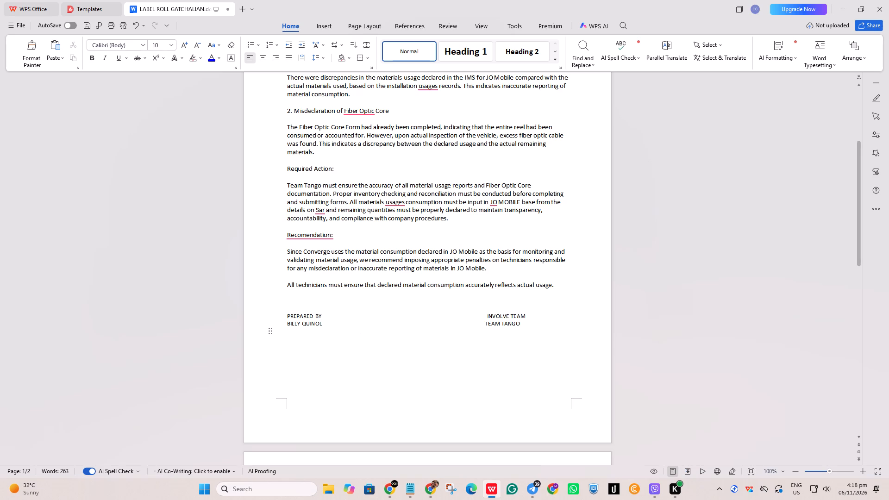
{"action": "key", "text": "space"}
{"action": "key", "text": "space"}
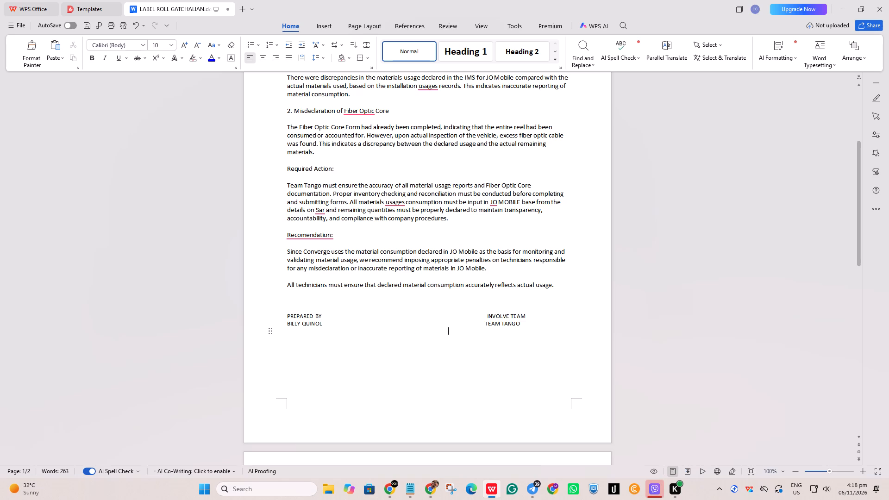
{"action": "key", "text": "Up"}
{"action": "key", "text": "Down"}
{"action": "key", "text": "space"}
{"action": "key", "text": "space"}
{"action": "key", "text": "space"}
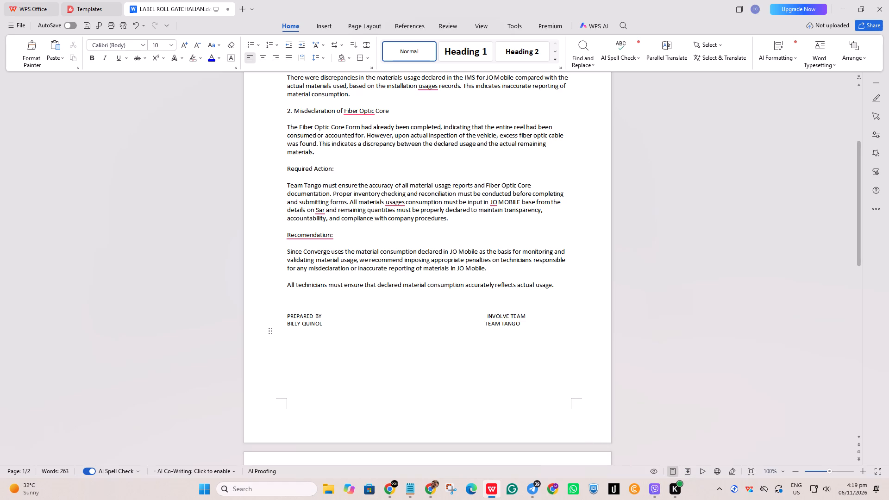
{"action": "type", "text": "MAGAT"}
Enter a second "MAGAT" on the line below, aligned with the first one.
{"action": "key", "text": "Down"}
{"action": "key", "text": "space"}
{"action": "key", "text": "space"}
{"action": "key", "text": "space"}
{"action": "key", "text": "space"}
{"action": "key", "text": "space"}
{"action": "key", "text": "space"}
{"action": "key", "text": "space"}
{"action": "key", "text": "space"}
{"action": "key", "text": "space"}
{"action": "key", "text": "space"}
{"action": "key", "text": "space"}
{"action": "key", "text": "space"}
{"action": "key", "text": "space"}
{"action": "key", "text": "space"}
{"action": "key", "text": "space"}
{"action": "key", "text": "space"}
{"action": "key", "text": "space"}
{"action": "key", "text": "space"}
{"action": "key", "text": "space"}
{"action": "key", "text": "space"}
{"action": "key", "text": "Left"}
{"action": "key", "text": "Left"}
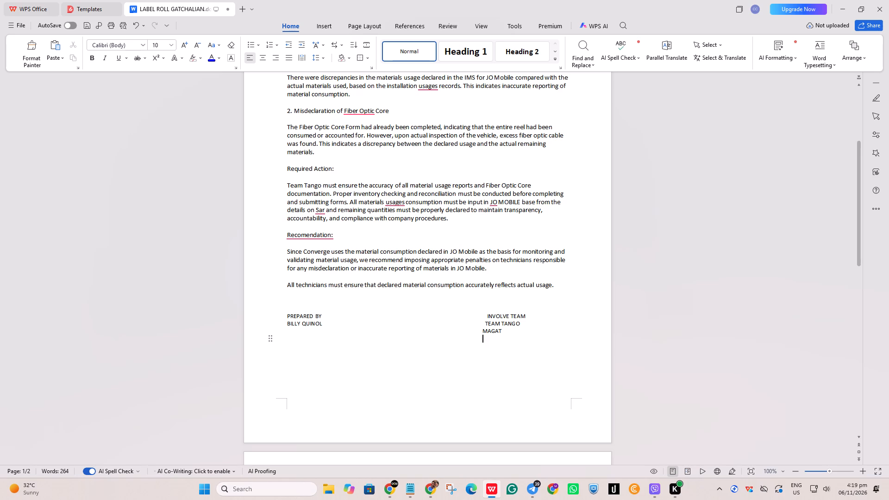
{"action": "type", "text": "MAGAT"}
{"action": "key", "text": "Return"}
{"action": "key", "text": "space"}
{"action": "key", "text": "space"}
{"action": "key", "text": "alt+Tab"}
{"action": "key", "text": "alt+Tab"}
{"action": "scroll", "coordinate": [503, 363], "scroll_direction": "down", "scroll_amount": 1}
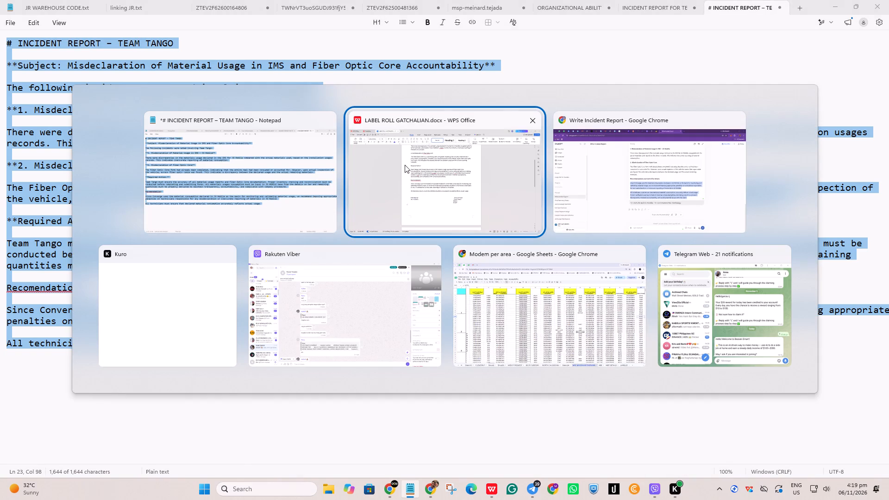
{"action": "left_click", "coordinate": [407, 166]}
Move the "IMMEDIATE HEAD/ MANAGER" signature block from page 2 to the bottom of page 1, below the sign-off names.
{"action": "scroll", "coordinate": [426, 313], "scroll_direction": "down", "scroll_amount": 4}
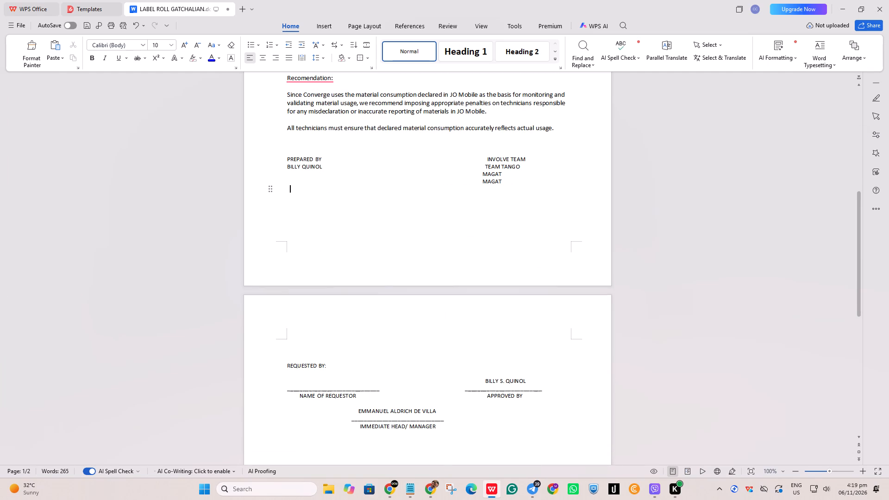
{"action": "left_click_drag", "start_coordinate": [447, 423], "coordinate": [338, 408]}
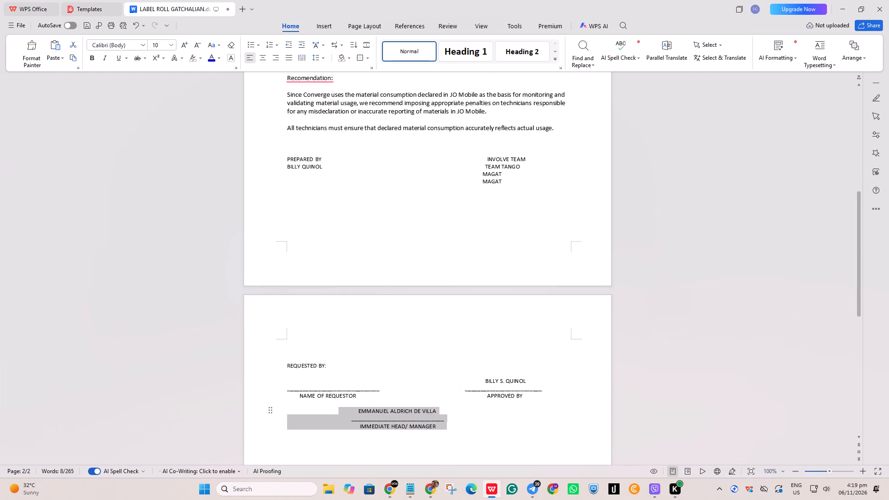
{"action": "key", "text": "ctrl+x"}
{"action": "left_click", "coordinate": [397, 221]}
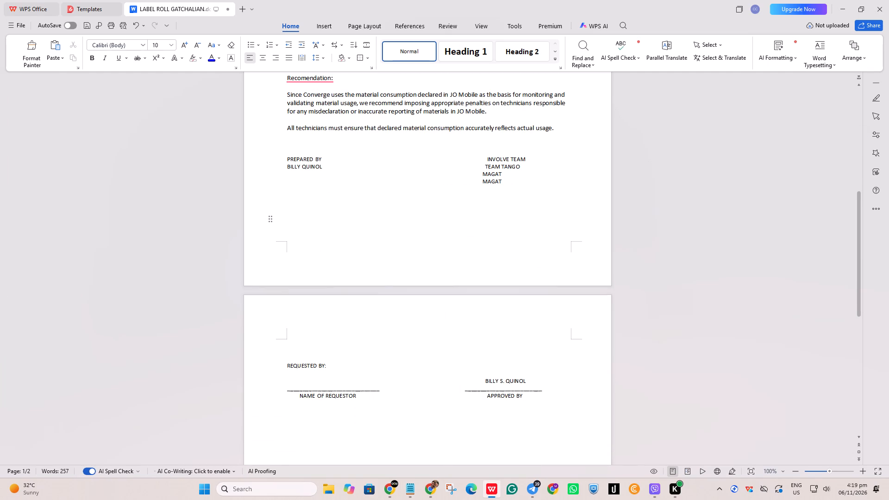
{"action": "key", "text": "ctrl+v"}
Delete the leftover "REQUESTED BY" block with its requestor and approver signature lines from page 2.
{"action": "left_click_drag", "start_coordinate": [535, 417], "coordinate": [294, 400]}
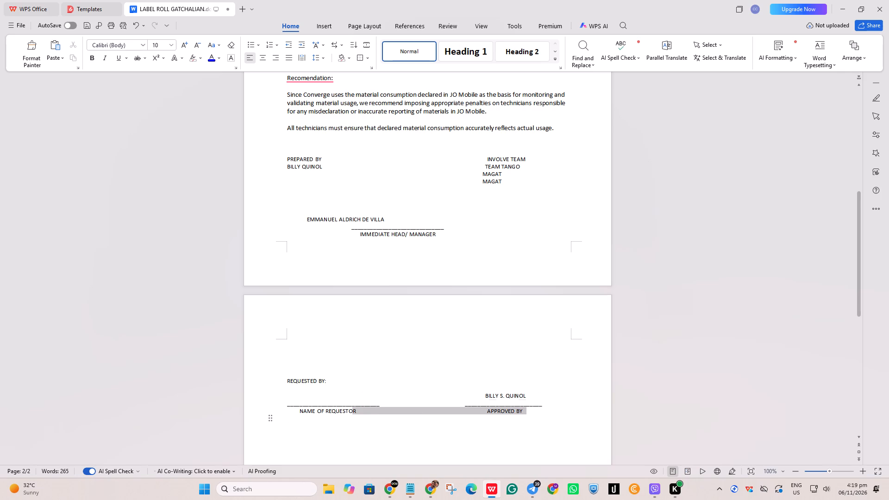
{"action": "left_click_drag", "start_coordinate": [294, 400], "coordinate": [257, 382]}
{"action": "key", "text": "Delete"}
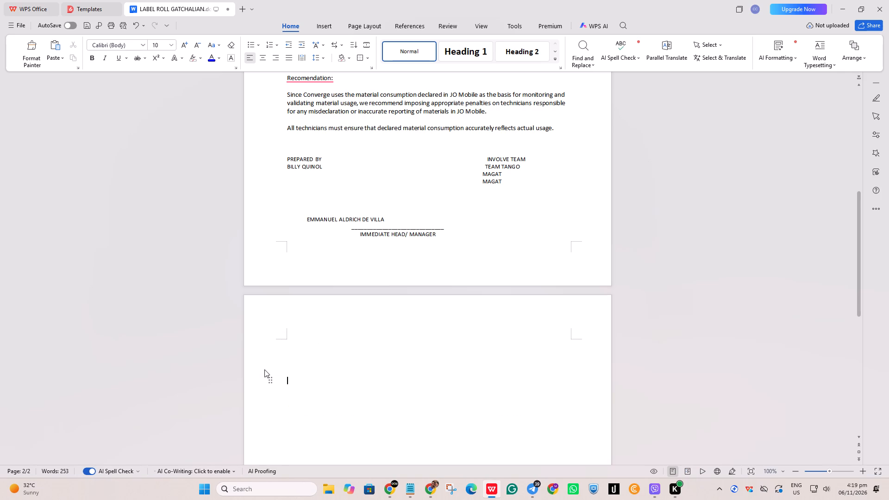
Clear the manager's name above the signature line and fill its place with spaces reaching toward the page centre.
{"action": "left_click", "coordinate": [307, 215]}
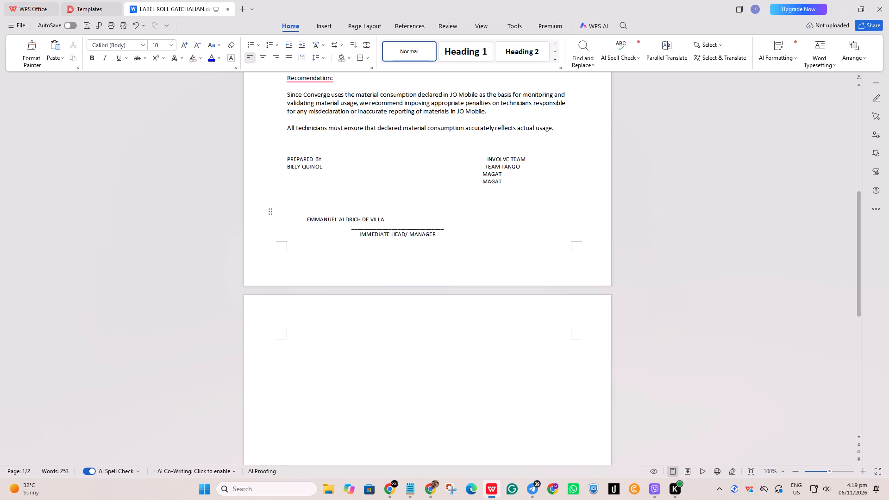
{"action": "left_click", "coordinate": [395, 218]}
{"action": "key", "text": "shift+Home"}
{"action": "key", "text": "BackSpace"}
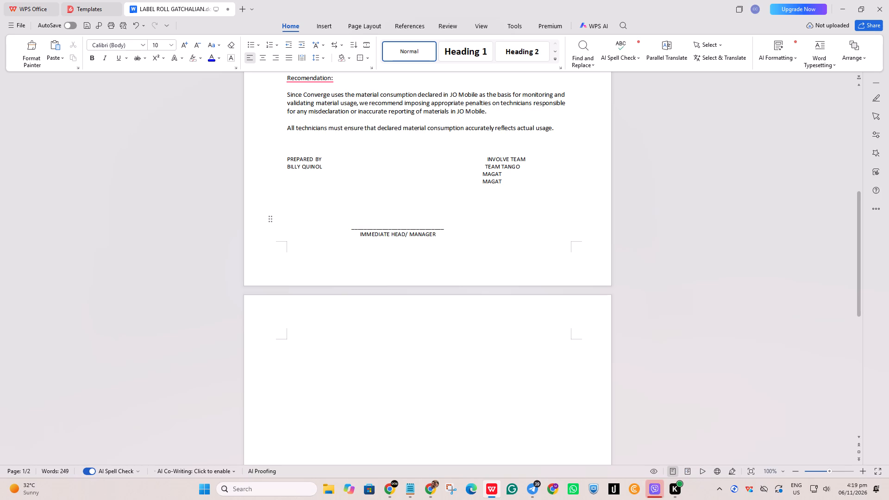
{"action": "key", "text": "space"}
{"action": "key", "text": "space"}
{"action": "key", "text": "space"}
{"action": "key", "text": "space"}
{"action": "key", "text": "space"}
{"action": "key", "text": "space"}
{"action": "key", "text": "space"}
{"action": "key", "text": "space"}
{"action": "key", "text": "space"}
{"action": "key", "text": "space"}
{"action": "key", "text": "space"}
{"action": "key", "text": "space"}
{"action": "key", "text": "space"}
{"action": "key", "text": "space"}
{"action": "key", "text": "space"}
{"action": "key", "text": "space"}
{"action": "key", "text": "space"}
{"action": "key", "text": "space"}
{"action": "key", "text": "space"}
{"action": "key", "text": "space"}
{"action": "key", "text": "Right"}
{"action": "key", "text": "Left"}
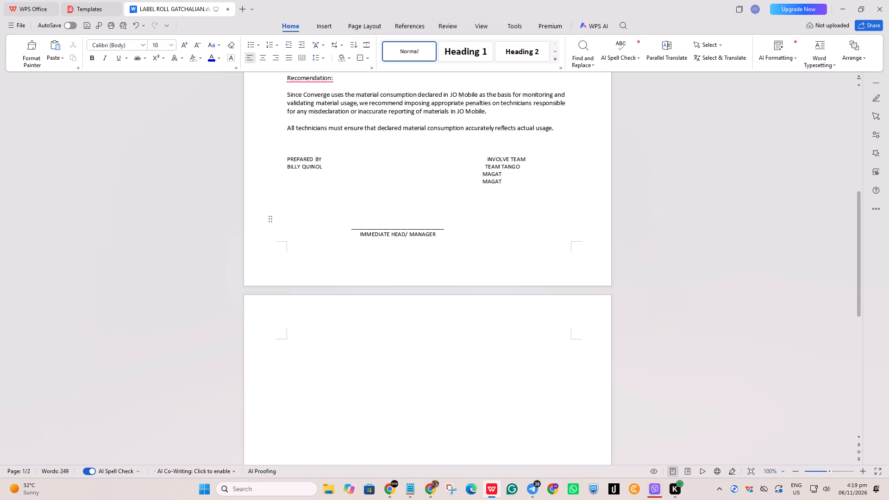
{"action": "key", "text": "Up"}
{"action": "key", "text": "Up"}
{"action": "key", "text": "Down"}
{"action": "key", "text": "Down"}
{"action": "key", "text": "Down"}
{"action": "key", "text": "Down"}
Delete the underscore signature line above "IMMEDIATE HEAD/ MANAGER".
{"action": "key", "text": "Home"}
{"action": "key", "text": "Up"}
{"action": "key", "text": "shift+End"}
{"action": "key", "text": "Delete"}
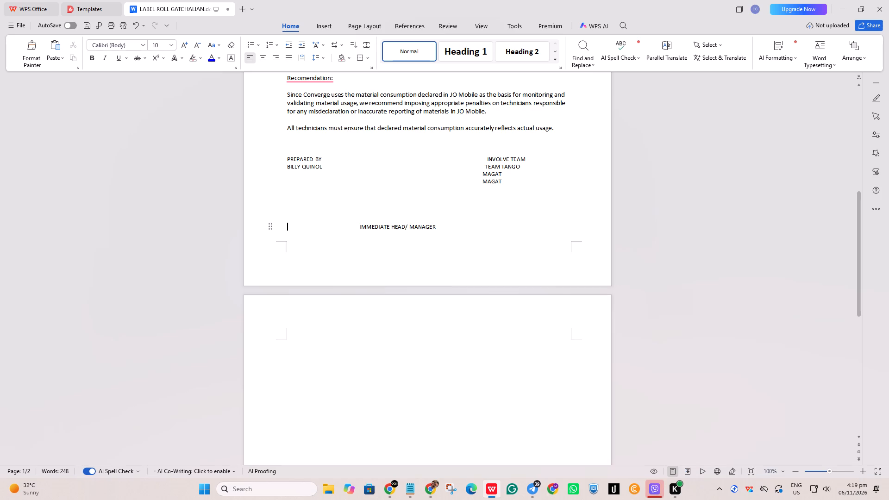
Indent "IMMEDIATE HEAD/ MANAGER" with extra spaces so it sits nearer the page centre.
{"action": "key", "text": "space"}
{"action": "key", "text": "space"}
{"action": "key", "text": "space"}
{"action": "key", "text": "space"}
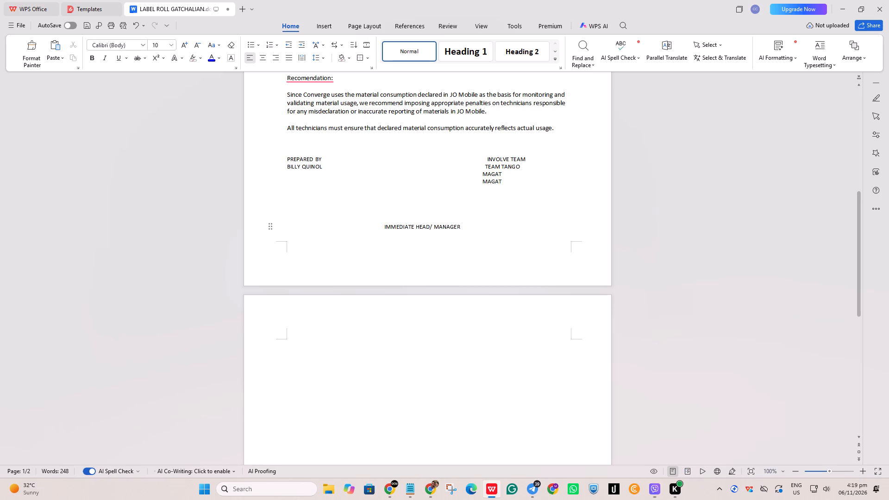
Enter the new manager's name above "IMMEDIATE HEAD/ MANAGER" and space it out so it is centred over that title.
{"action": "key", "text": "Up"}
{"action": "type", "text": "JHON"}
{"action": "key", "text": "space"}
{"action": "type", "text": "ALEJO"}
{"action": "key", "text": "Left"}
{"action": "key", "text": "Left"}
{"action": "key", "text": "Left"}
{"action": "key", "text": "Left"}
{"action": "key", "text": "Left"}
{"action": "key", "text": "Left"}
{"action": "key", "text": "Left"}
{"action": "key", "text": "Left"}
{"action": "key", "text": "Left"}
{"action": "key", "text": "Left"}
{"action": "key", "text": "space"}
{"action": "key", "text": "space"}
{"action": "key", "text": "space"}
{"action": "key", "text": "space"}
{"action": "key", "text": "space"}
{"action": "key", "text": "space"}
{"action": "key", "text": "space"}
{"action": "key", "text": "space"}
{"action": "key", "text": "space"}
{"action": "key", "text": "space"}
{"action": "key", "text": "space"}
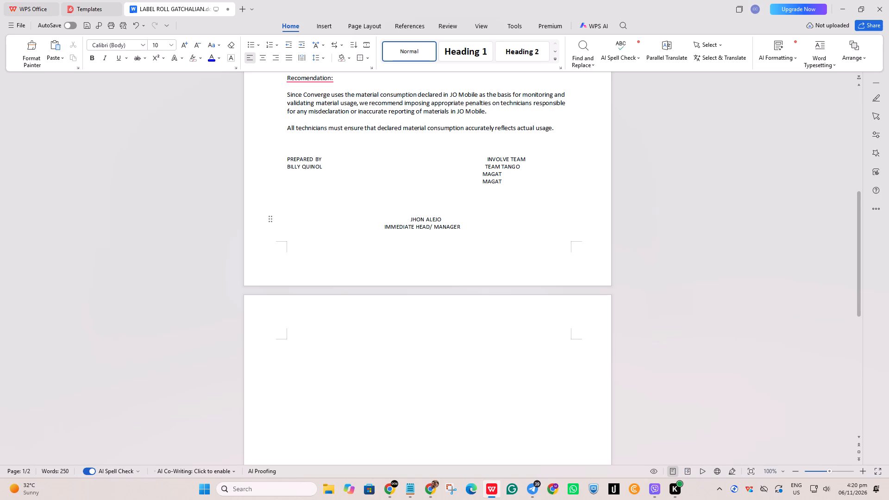
Save a copy of the document on the Desktop as "INCIDENT REPORT TEAM TANGO" in Word .docx format.
{"action": "left_click", "coordinate": [10, 28]}
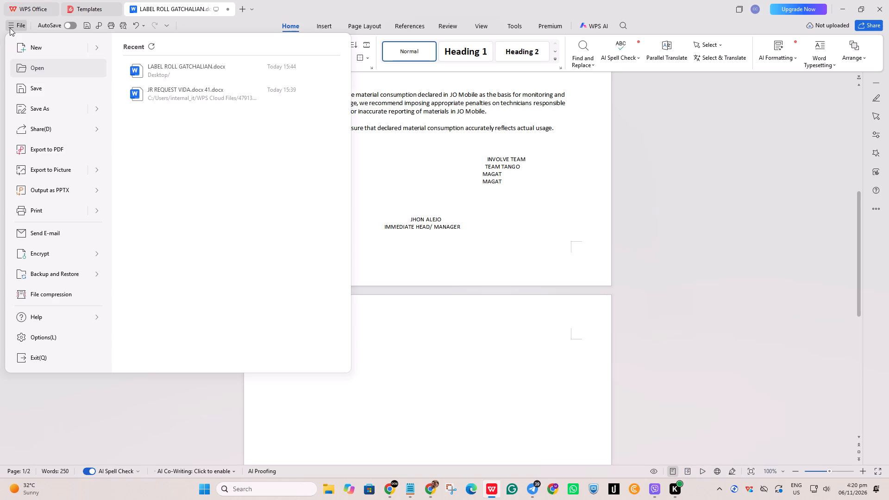
{"action": "left_click", "coordinate": [31, 105]}
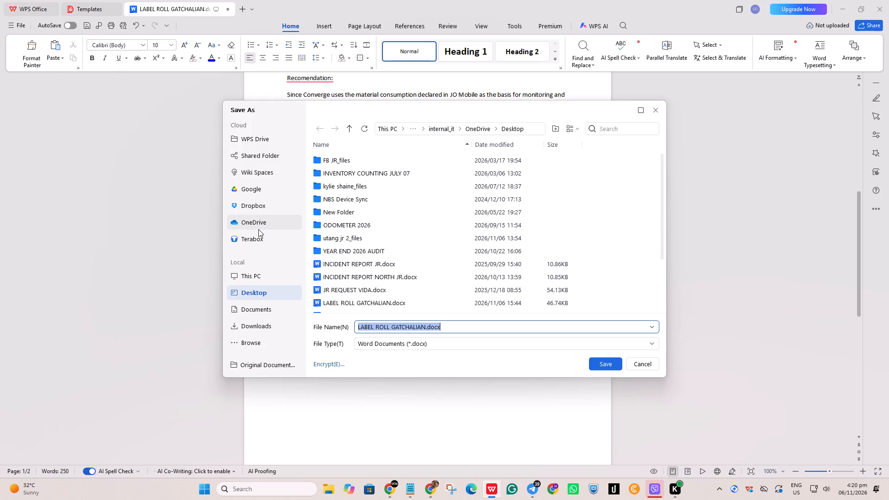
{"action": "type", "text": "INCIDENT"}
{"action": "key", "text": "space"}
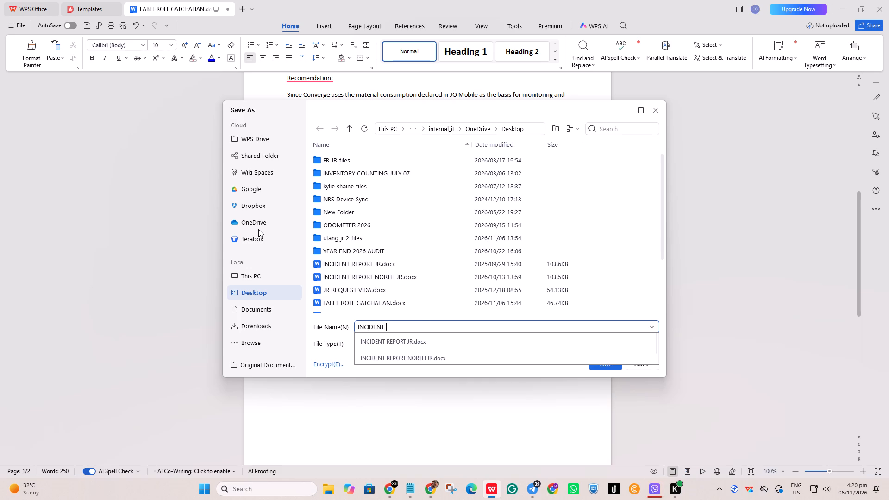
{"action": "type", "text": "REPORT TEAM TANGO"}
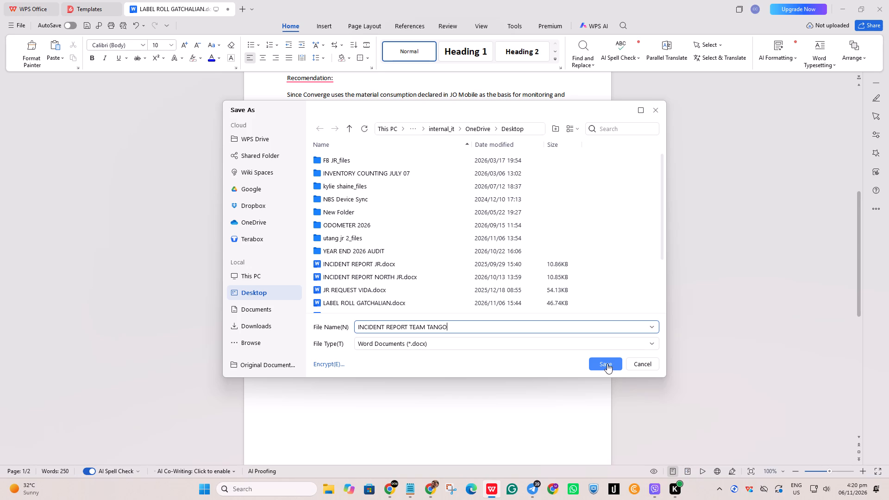
{"action": "left_click", "coordinate": [607, 363]}
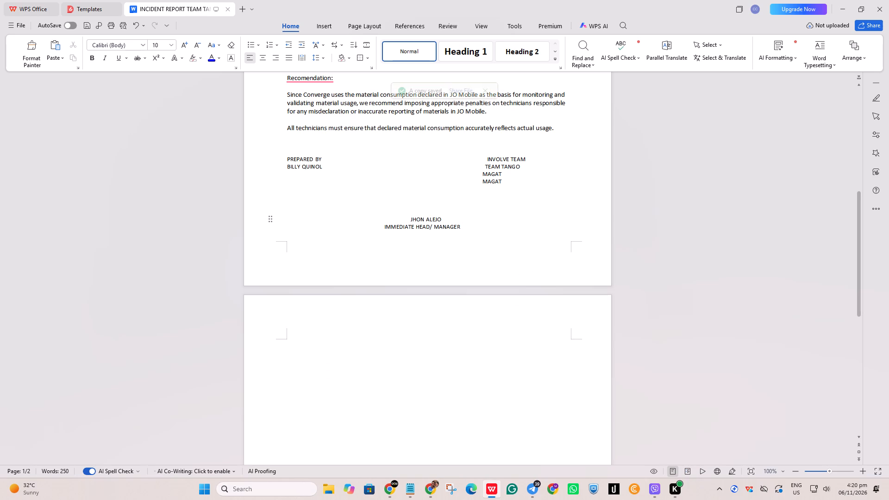
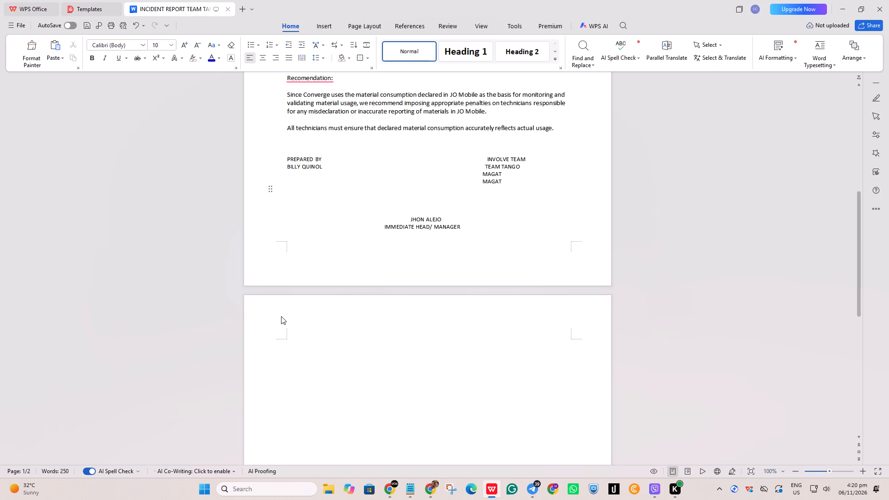
Insert the first member's given name before "MAGAT" on the first line under TEAM TANGO and trim the extra spaces between the names.
{"action": "key", "text": "Up"}
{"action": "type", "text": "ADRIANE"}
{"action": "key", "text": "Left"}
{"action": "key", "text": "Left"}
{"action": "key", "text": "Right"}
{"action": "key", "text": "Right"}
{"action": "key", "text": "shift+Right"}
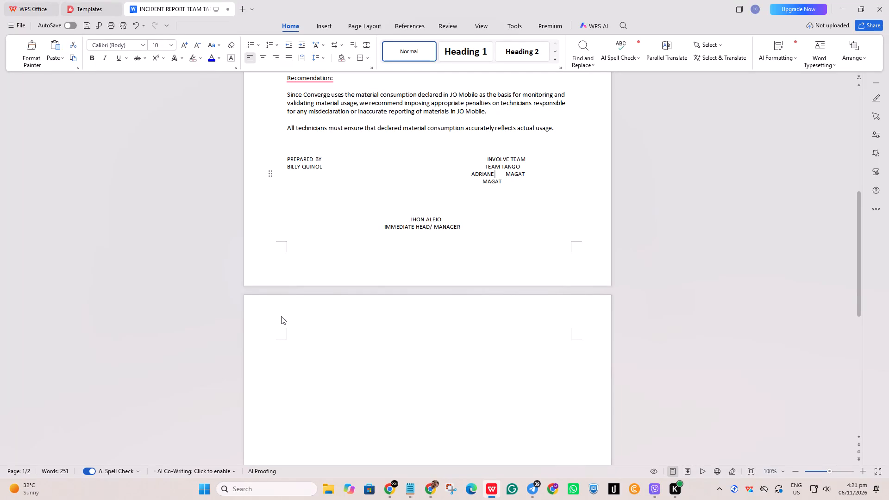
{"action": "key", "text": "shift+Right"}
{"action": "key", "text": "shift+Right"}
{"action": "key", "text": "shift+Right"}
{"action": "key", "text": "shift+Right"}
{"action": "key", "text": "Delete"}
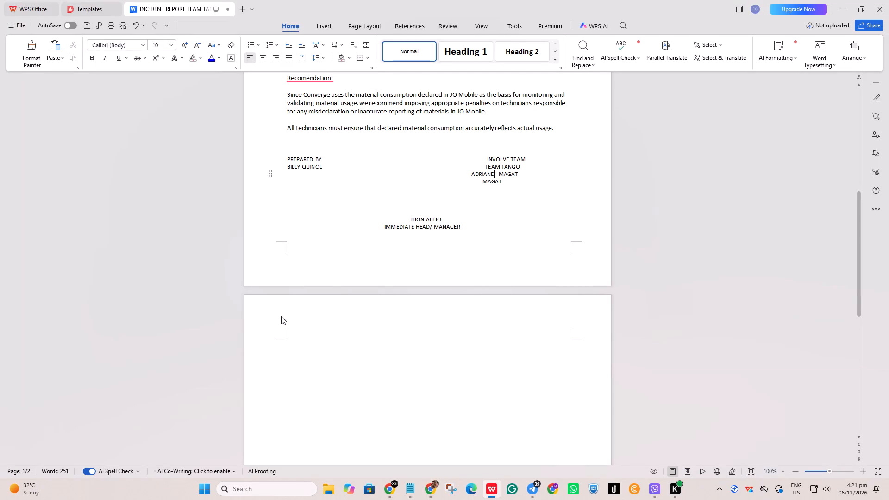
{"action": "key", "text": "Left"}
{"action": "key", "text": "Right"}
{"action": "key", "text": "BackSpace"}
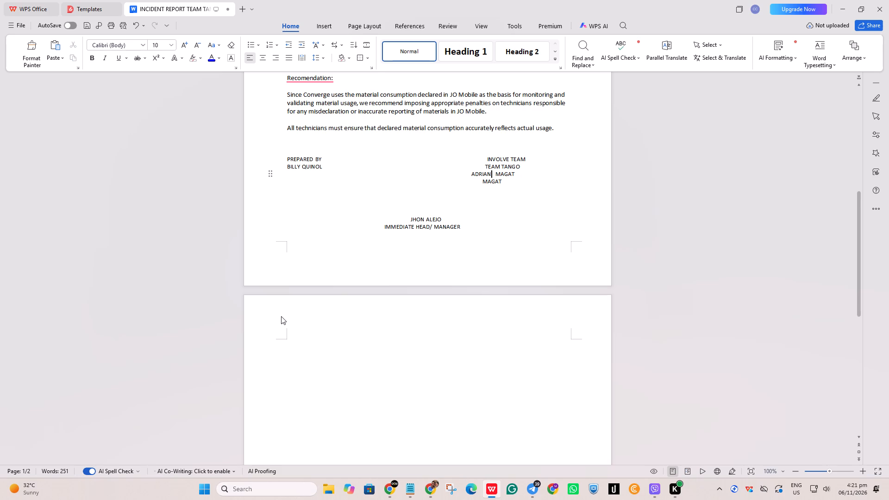
Insert the second member's given name before "MAGAT" on the second line under TEAM TANGO.
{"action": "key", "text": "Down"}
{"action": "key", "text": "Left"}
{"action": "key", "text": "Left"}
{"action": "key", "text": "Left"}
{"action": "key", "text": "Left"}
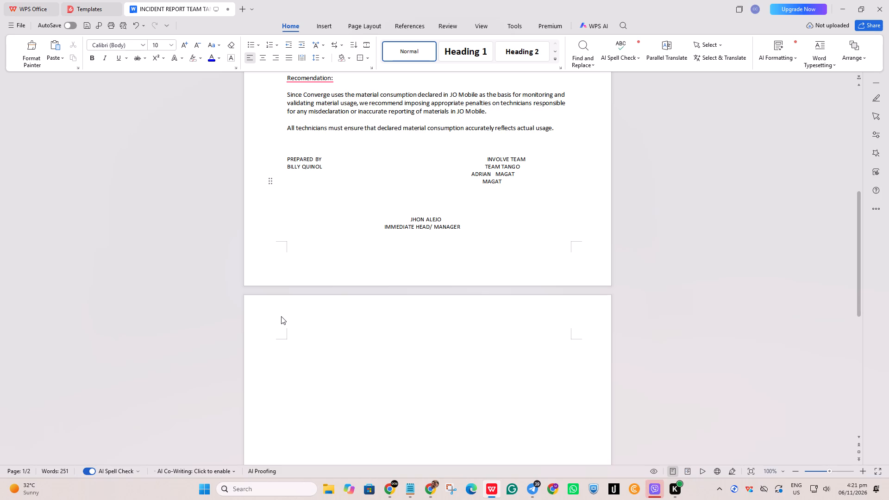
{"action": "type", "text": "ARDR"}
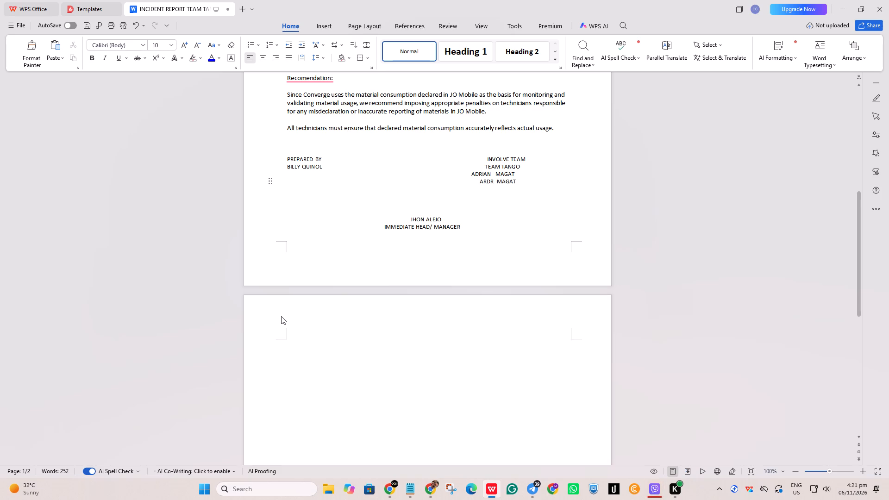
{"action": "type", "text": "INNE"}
Indent the first member's line with extra spaces so its surname lines up with the surname on the line below.
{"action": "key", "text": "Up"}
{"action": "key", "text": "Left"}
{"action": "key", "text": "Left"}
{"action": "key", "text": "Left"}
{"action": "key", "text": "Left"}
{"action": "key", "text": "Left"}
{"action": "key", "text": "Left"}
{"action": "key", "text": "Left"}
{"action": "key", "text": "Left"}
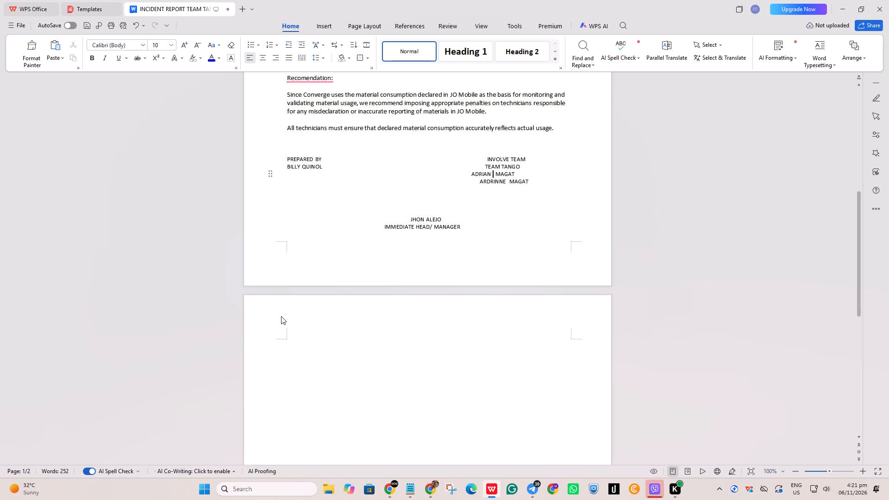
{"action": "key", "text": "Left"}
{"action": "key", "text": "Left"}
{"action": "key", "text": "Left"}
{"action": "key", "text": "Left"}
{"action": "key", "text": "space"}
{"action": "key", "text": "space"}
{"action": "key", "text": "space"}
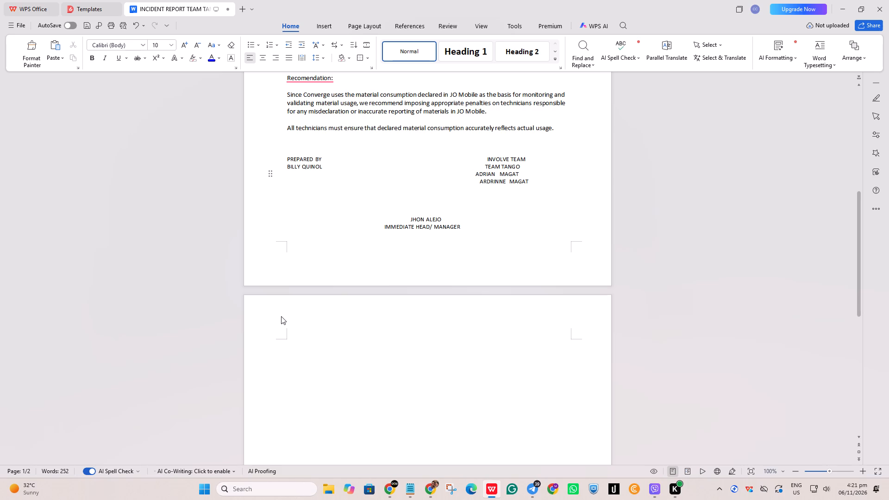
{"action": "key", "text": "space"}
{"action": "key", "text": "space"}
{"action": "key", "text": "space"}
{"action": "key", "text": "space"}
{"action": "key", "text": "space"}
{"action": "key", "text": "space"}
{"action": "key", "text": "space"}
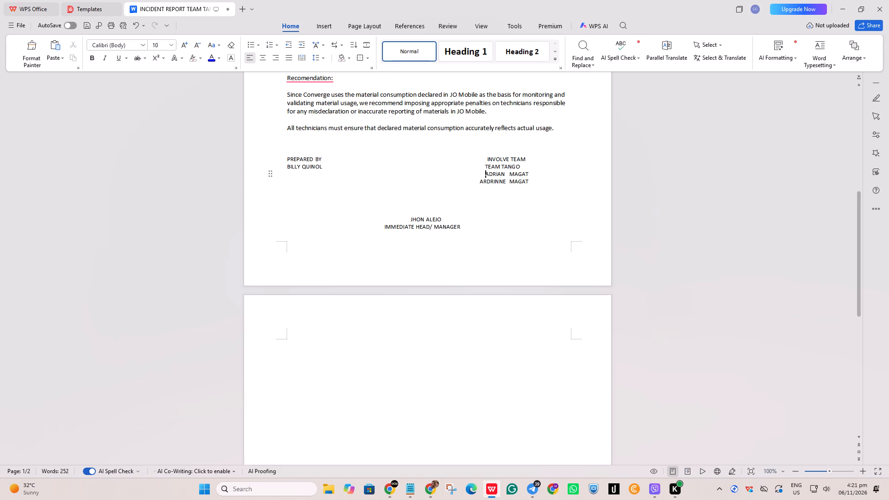
Remove the indent before the manager's name and bring it up closer to the team block, leaving two blank lines above it.
{"action": "left_click", "coordinate": [417, 229]}
{"action": "key", "text": "Down"}
{"action": "key", "text": "Up"}
{"action": "key", "text": "Up"}
{"action": "key", "text": "Down"}
{"action": "key", "text": "Up"}
{"action": "key", "text": "Left"}
{"action": "key", "text": "Left"}
{"action": "key", "text": "Down"}
{"action": "key", "text": "Down"}
{"action": "key", "text": "Up"}
{"action": "key", "text": "Up"}
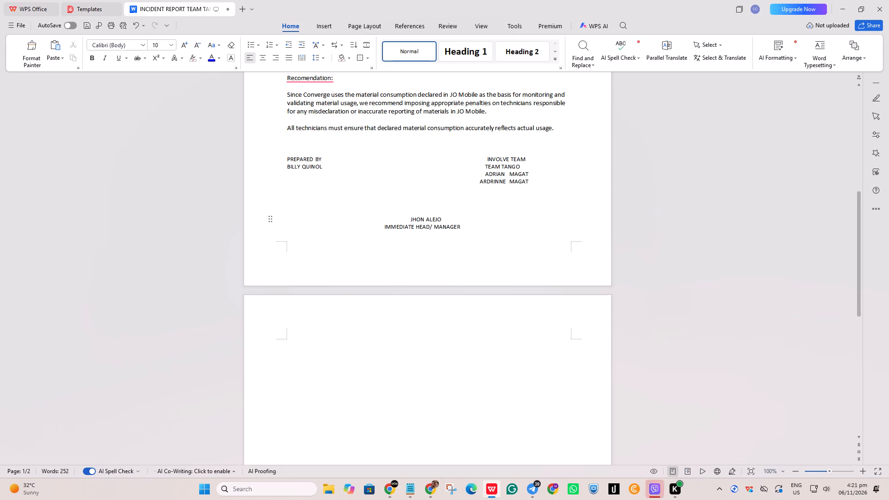
{"action": "key", "text": "BackSpace"}
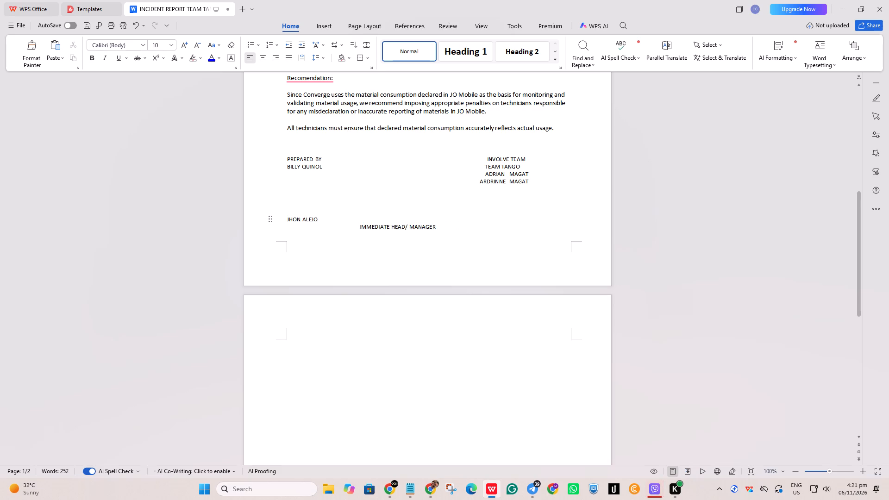
{"action": "key", "text": "BackSpace"}
{"action": "key", "text": "BackSpace"}
{"action": "key", "text": "BackSpace"}
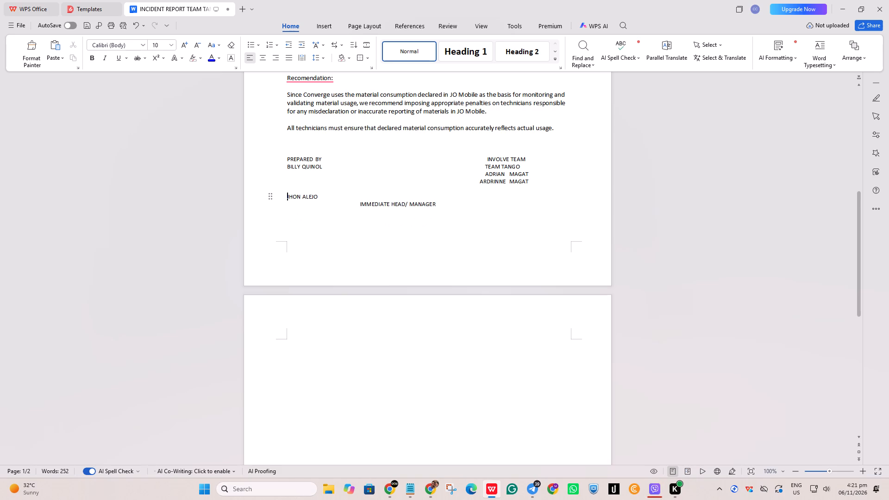
{"action": "key", "text": "Return"}
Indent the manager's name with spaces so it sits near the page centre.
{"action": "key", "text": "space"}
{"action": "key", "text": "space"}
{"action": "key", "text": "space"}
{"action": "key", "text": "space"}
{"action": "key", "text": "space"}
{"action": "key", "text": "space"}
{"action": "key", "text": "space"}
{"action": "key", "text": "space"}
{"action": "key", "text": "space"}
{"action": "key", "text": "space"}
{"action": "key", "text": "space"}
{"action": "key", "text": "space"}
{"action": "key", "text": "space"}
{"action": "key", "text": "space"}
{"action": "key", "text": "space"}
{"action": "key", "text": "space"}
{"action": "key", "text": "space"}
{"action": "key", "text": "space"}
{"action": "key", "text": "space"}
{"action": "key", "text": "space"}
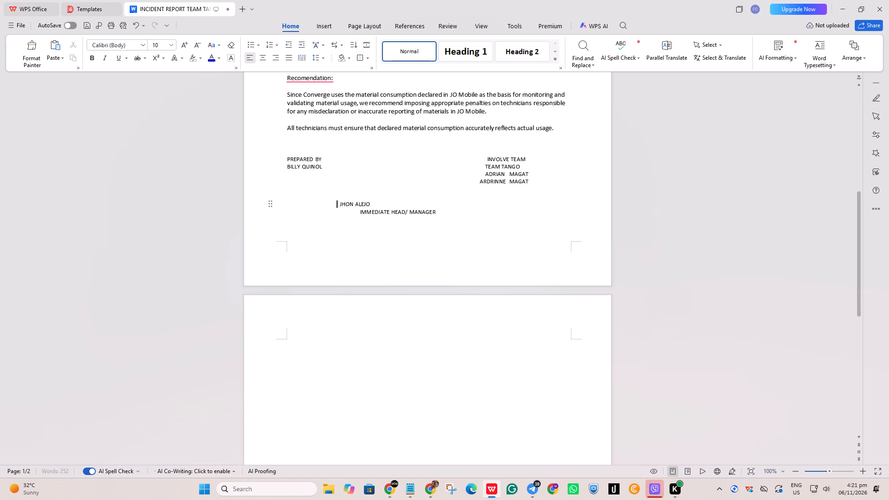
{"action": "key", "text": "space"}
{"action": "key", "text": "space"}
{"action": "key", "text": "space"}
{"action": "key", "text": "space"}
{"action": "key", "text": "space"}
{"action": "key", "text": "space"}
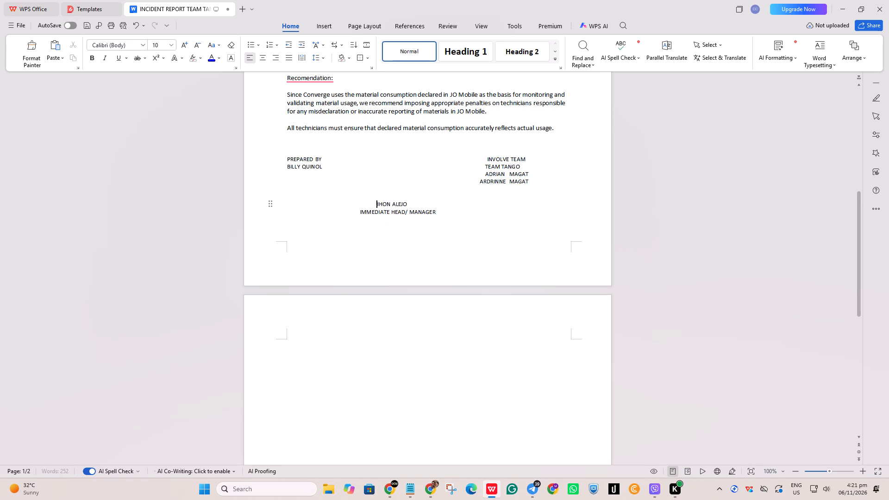
Enter a second manager's name on a new line below "IMMEDIATE HEAD/ MANAGER".
{"action": "left_click", "coordinate": [461, 218]}
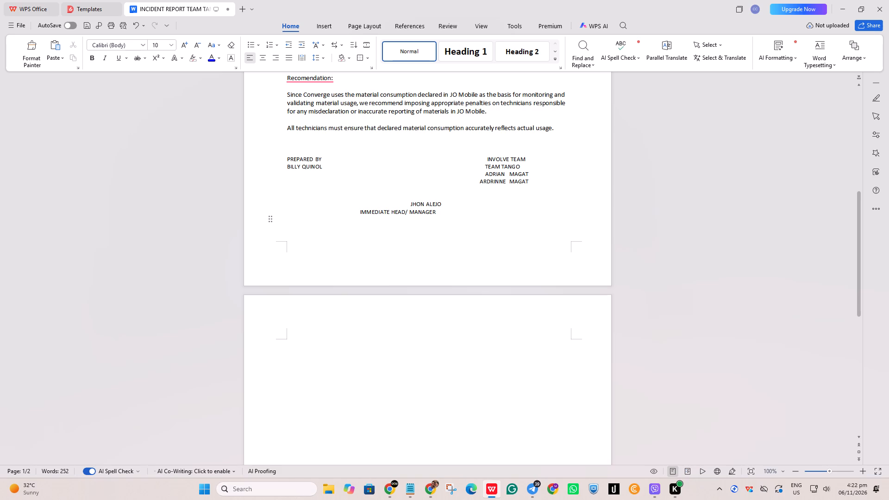
{"action": "key", "text": "Return"}
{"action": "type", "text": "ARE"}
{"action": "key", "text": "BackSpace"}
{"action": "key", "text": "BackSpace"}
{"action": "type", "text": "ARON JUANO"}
Move the second manager's name up beside the first manager's name, separated by a slash.
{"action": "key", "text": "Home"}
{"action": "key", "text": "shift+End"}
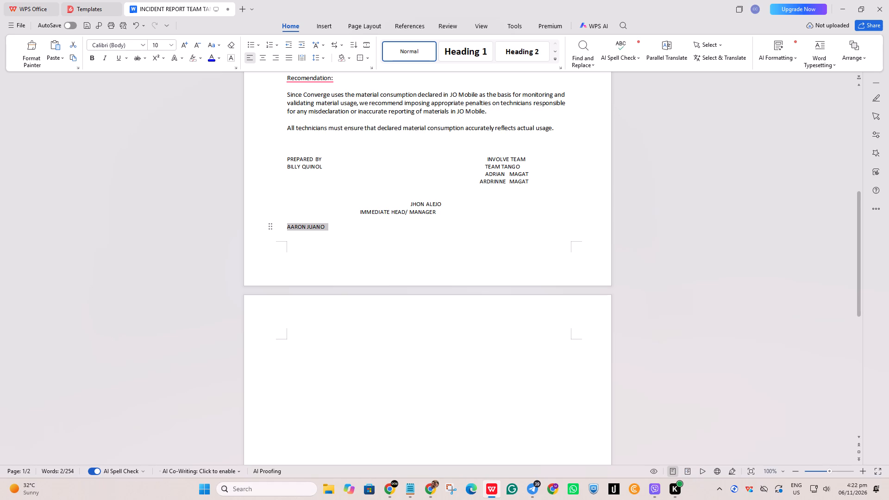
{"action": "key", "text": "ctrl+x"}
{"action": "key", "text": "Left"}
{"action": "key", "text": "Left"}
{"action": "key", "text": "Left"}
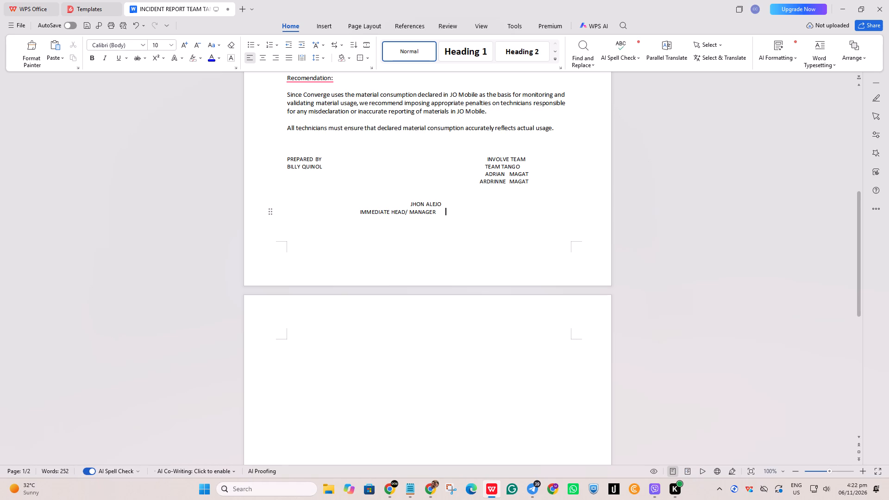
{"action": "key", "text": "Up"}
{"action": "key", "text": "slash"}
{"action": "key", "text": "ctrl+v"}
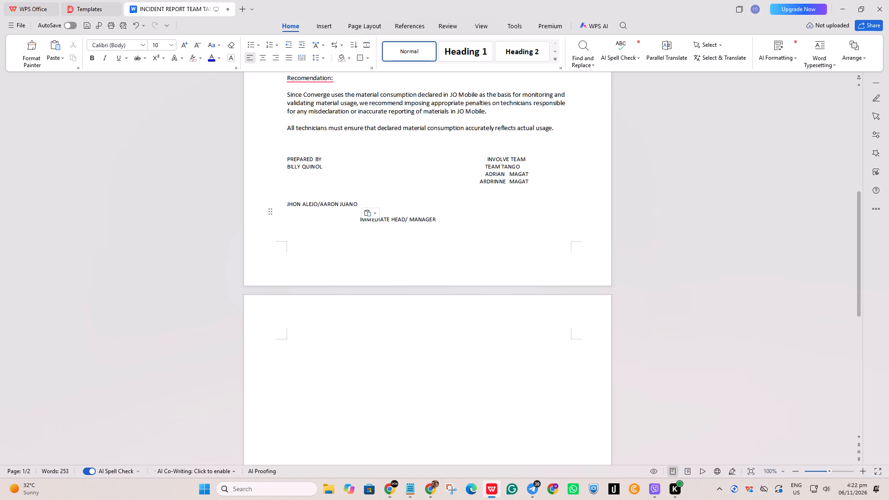
Delete the block of leading spaces before "IMMEDIATE HEAD/ MANAGER" so the title starts near the page's left margin.
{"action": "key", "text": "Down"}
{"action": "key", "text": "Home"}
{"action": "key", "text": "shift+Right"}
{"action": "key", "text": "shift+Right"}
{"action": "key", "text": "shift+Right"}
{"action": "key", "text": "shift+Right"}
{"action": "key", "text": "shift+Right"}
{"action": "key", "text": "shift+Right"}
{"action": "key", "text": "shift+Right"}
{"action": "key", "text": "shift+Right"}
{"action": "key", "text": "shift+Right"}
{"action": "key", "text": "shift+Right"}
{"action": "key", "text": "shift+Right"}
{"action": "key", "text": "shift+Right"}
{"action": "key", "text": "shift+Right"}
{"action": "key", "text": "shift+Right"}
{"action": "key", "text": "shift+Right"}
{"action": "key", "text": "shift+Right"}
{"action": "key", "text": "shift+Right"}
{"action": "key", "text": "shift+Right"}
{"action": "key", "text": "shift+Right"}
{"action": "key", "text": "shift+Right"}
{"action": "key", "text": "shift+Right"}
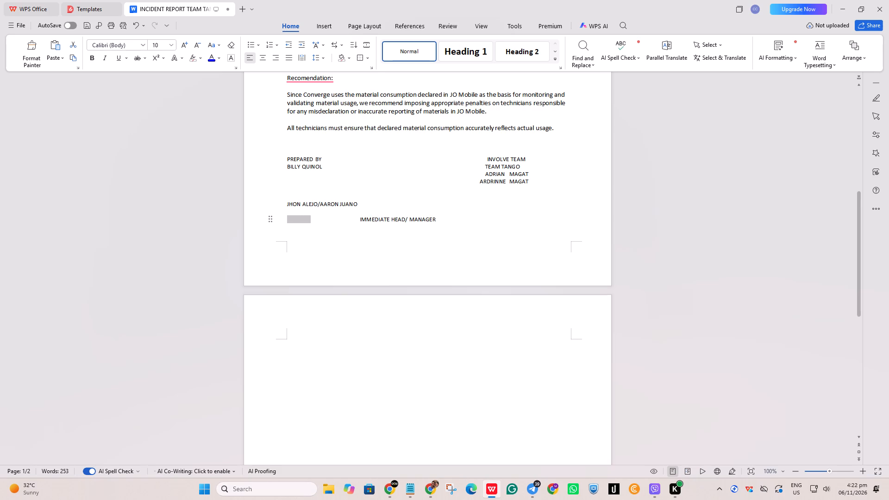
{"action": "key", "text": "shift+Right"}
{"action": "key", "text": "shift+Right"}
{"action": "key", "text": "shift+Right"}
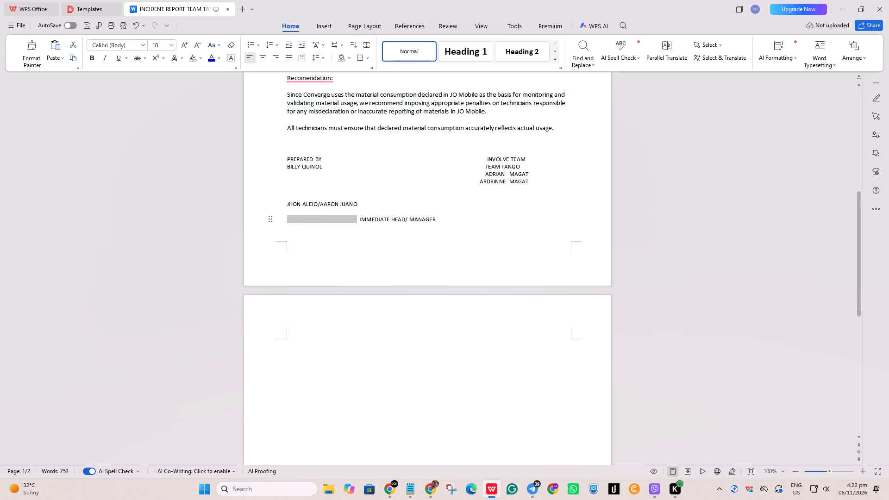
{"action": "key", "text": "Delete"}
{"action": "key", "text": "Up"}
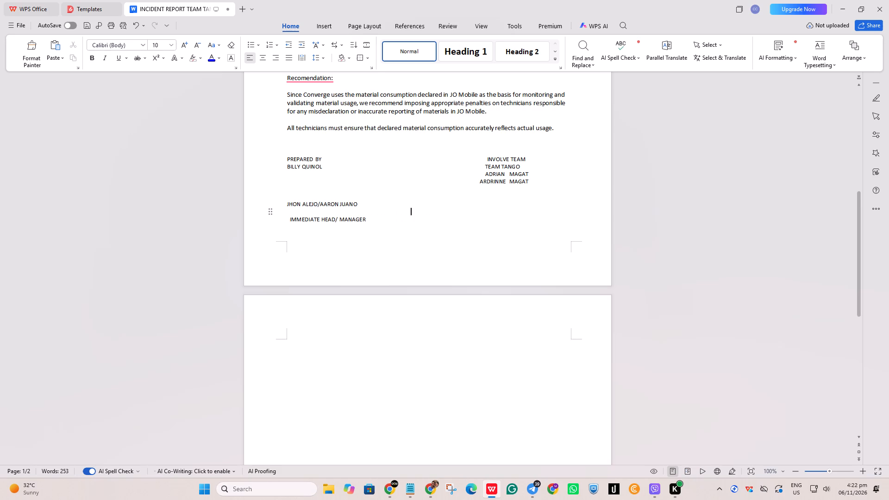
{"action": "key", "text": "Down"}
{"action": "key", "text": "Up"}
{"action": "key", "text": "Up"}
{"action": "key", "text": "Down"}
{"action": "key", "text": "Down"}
Remove the blank line between the managers' names and "IMMEDIATE HEAD/ MANAGER", and trim one leading space before that title.
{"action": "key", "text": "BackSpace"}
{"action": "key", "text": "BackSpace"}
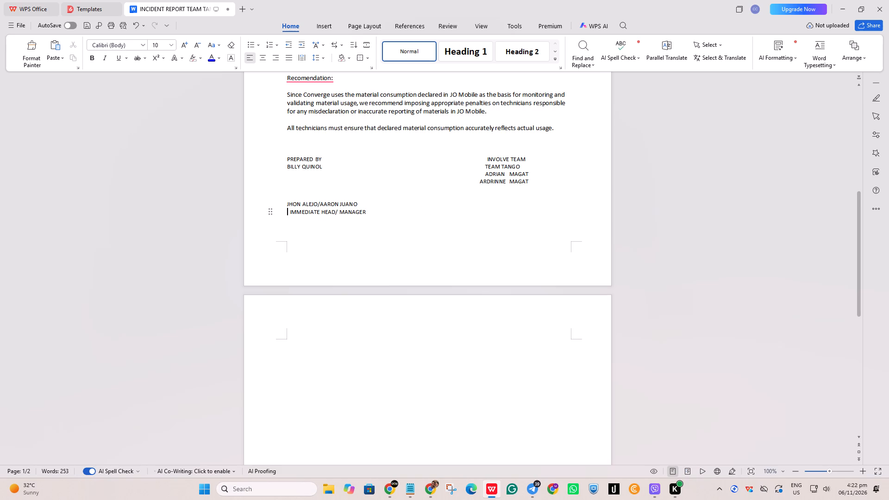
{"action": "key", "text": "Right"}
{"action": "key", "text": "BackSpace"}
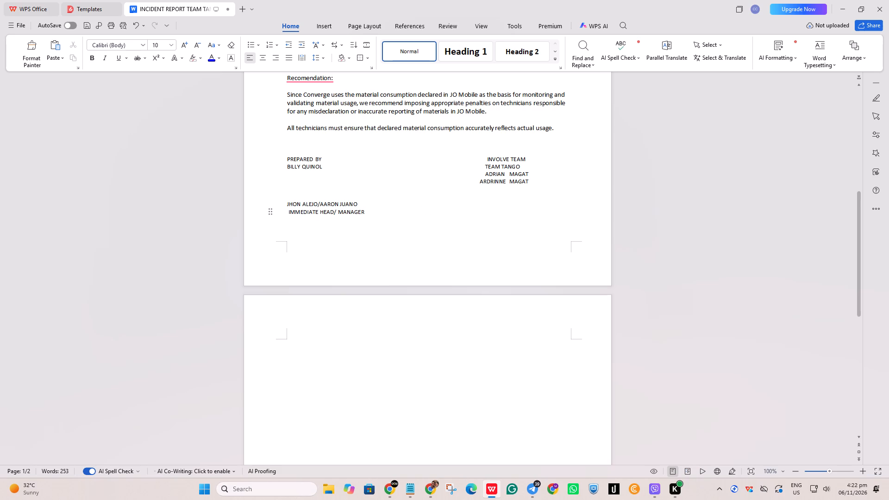
Add a run of spaces after the two managers' names, extending the line to just short of the "INVOLVE TEAM" column.
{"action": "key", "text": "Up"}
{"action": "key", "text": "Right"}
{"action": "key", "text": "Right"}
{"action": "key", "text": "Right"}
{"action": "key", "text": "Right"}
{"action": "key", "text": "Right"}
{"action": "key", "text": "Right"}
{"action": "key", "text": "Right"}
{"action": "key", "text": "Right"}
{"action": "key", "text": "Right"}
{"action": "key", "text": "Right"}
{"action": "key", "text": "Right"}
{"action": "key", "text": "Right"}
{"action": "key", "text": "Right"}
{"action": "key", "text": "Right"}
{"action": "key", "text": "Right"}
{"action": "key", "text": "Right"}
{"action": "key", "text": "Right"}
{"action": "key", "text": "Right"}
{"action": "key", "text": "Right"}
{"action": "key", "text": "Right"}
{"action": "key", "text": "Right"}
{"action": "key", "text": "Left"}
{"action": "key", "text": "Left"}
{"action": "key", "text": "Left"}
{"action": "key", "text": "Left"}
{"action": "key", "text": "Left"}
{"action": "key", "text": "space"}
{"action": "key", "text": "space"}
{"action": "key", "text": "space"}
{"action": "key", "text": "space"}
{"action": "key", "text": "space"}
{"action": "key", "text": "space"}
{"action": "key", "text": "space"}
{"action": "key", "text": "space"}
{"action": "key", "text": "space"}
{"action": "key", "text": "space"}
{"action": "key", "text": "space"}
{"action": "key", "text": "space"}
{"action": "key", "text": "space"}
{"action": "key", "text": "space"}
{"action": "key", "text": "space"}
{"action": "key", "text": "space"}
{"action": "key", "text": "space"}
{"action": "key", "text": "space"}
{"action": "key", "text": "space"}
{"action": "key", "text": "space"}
Insert one blank line above the managers' names to move their sign-off block down.
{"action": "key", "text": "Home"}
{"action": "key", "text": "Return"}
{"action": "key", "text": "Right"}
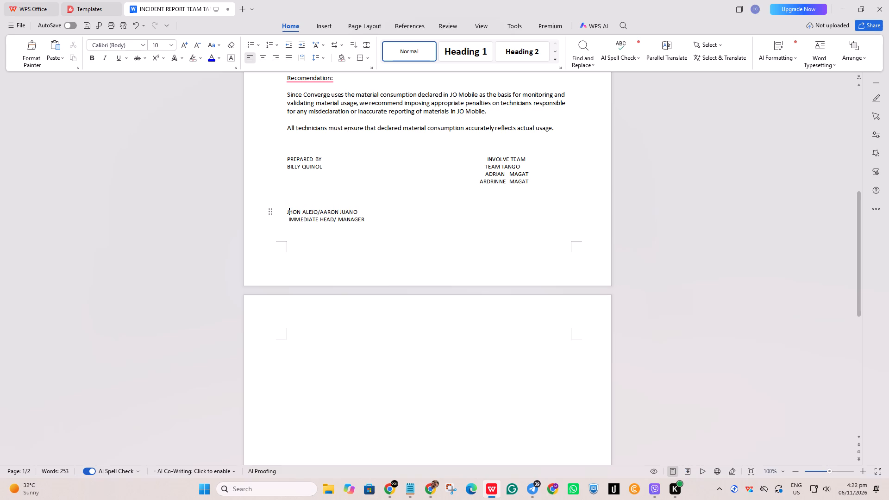
Enter another signatory's name at the end of the spaced-out line, opposite the two managers' names.
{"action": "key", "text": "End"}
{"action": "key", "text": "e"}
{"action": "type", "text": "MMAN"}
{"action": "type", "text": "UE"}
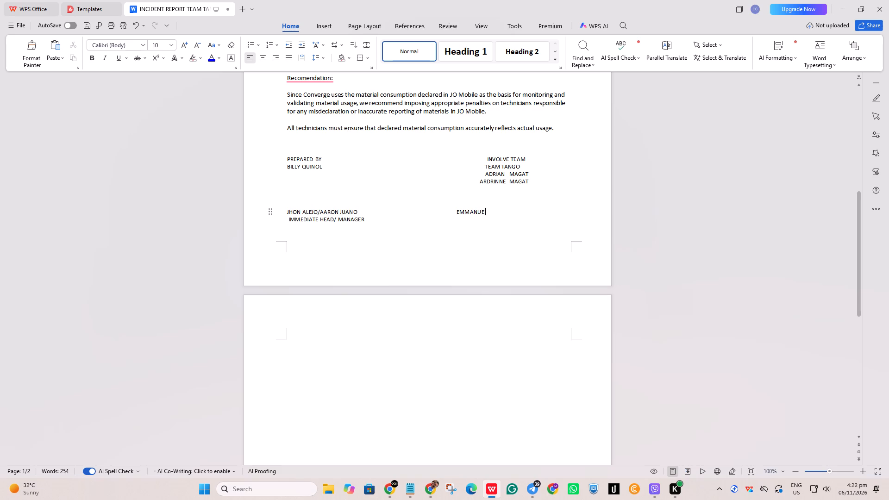
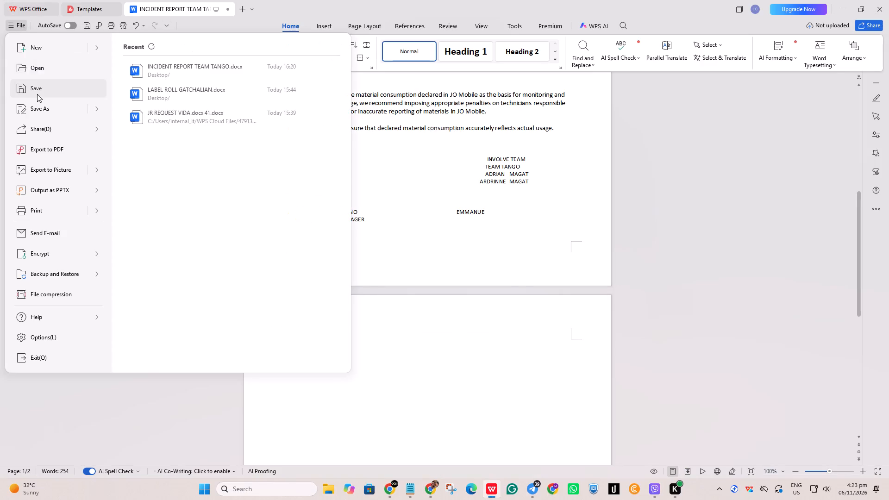
Save the incident report document.
{"action": "left_click", "coordinate": [37, 94]}
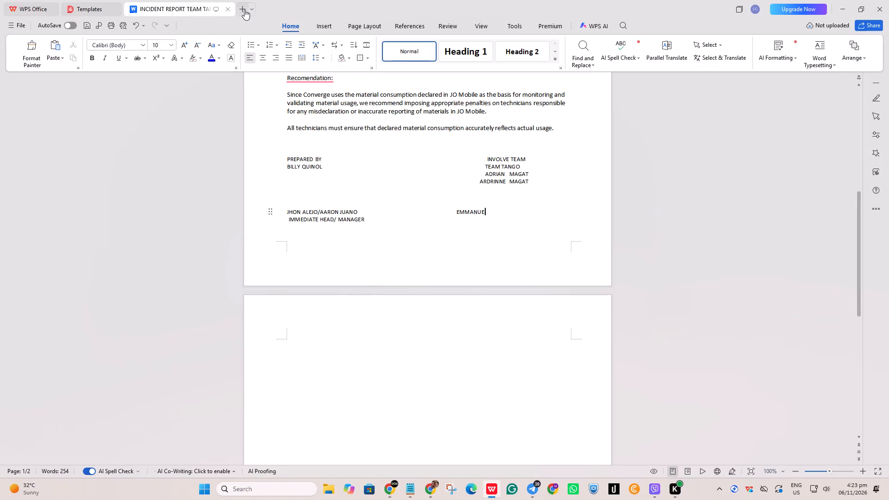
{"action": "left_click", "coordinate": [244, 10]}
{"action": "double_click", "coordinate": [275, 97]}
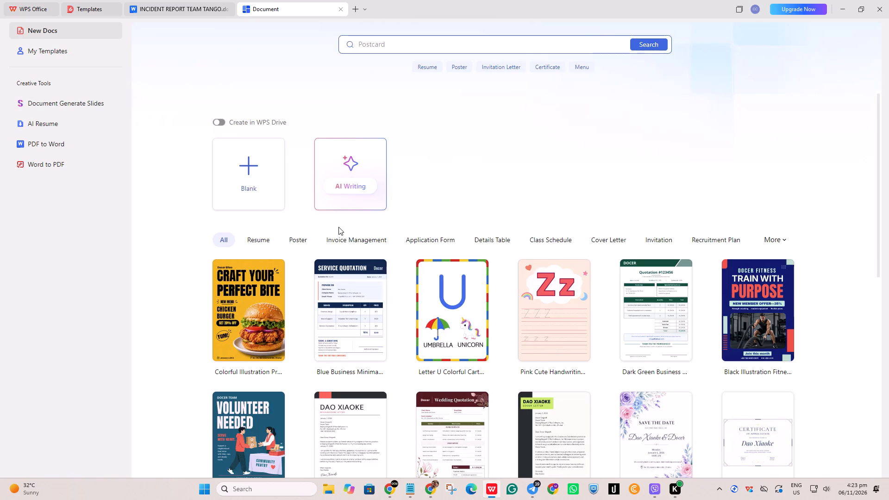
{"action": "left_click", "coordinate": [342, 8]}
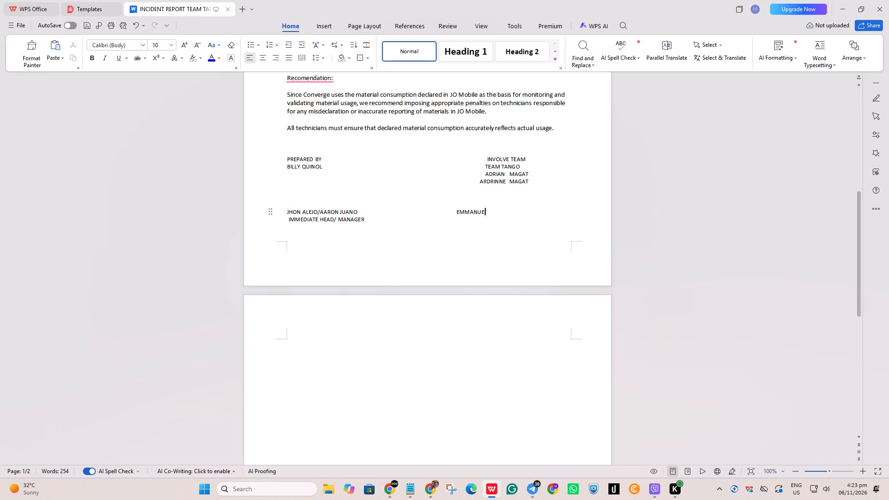
Add the second given name and surname after the signatory's first name, opposite the two managers' names.
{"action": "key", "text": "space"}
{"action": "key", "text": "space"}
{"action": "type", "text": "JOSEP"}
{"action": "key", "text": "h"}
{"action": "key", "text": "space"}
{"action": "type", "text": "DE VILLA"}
Insert the missing final "L" in the additional signatory's first name.
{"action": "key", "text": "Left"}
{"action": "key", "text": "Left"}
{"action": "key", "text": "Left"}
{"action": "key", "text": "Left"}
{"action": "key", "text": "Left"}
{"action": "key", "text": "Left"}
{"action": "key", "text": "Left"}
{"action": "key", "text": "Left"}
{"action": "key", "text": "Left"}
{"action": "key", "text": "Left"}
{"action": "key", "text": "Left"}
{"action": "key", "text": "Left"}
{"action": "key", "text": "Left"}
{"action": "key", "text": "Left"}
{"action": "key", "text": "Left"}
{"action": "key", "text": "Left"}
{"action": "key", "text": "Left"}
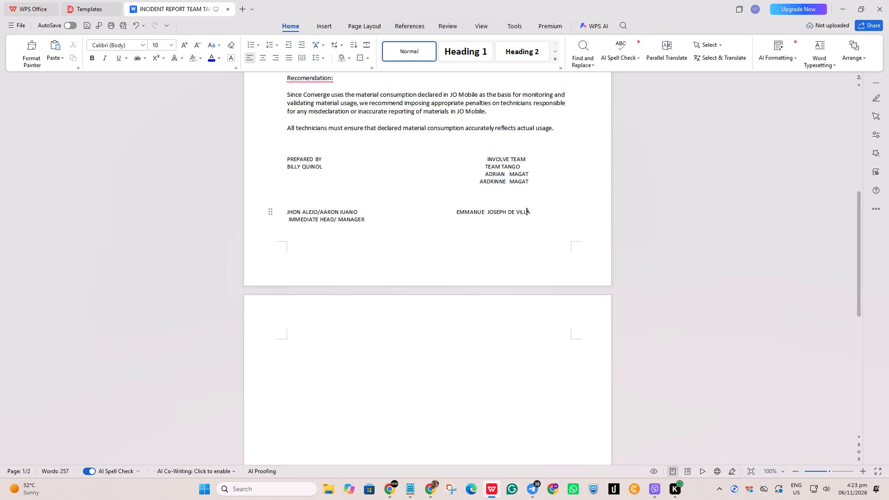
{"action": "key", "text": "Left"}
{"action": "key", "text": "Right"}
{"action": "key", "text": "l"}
Pad the "IMMEDIATE HEAD/ MANAGER" line with spaces and enter the title "OWNER/CEO CCSI" beneath the additional signatory's name.
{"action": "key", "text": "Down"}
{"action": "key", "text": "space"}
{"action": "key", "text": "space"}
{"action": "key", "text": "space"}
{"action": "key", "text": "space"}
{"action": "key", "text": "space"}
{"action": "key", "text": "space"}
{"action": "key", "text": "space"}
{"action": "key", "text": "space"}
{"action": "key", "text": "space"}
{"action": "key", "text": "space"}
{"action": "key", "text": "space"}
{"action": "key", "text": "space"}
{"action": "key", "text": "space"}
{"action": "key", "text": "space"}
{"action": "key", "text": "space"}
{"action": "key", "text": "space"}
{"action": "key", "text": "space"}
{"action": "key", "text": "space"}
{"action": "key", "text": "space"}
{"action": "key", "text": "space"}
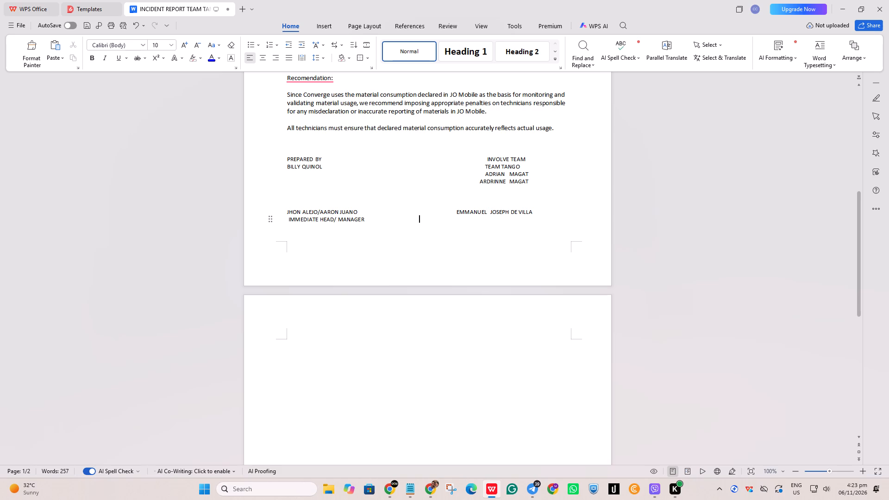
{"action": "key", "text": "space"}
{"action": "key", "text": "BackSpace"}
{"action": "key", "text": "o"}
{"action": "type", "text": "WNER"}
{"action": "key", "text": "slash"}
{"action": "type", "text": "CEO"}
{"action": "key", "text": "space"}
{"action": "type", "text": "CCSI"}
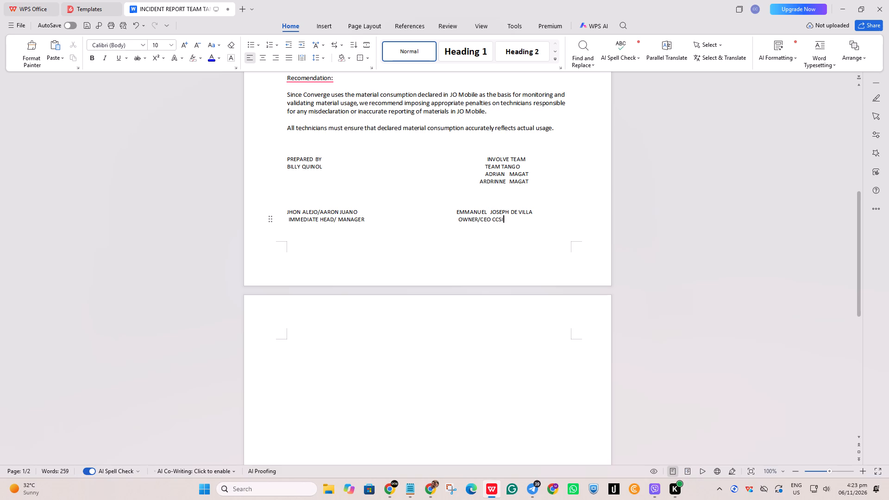
Add seven spaces before "OWNER/CEO CCSI" to bring it nearer the middle of the signatory's name above.
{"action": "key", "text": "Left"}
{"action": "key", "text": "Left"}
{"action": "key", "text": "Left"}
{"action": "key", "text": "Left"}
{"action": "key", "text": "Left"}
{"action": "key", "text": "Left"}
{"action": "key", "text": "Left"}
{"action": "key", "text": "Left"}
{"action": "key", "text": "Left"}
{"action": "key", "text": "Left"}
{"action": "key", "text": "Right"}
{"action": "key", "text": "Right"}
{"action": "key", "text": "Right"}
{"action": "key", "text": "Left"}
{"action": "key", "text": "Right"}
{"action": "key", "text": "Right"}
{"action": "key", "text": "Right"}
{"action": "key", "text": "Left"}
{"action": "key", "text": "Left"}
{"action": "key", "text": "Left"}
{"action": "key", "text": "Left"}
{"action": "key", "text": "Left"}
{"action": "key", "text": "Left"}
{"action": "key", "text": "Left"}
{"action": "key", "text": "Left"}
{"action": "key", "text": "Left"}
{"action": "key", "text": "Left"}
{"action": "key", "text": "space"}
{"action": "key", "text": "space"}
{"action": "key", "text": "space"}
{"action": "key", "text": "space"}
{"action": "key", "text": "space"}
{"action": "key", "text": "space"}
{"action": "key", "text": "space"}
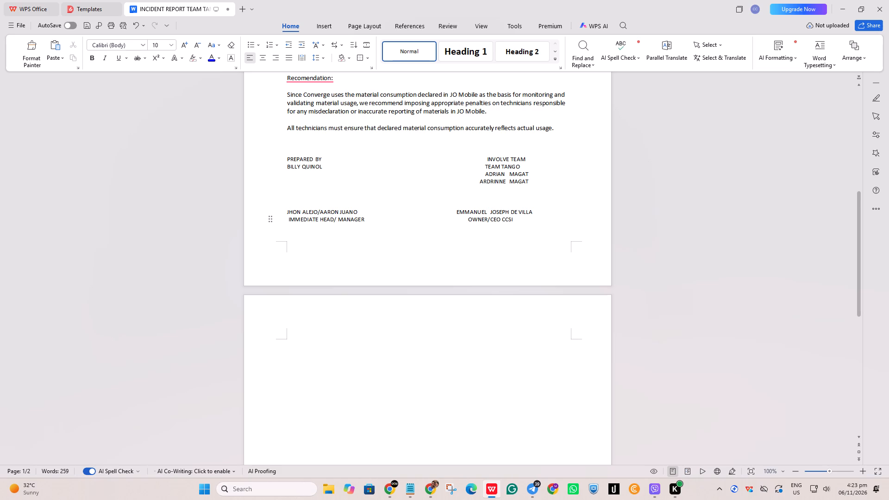
Insert four spaces before the additional signatory's name to shift it slightly further from the managers' names.
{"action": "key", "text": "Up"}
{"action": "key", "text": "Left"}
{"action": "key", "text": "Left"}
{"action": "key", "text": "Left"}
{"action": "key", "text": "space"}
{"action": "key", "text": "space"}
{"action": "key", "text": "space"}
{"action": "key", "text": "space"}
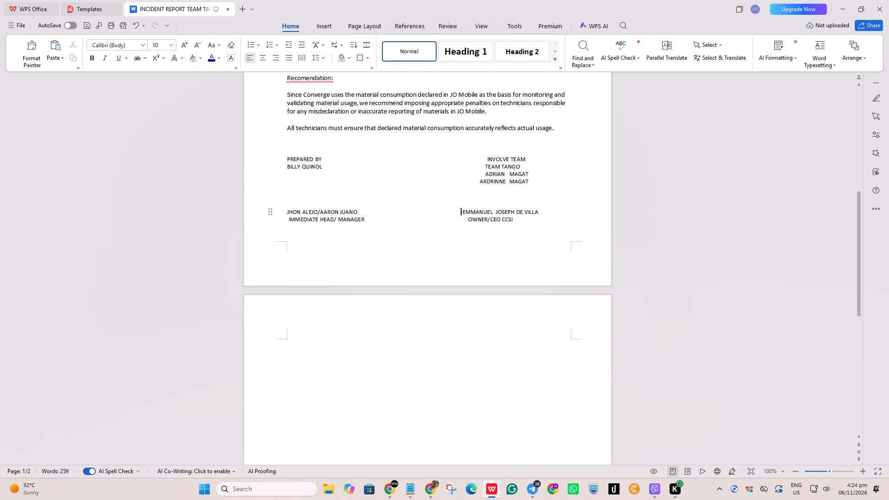
Insert a third given name before the surname in the additional signatory's name.
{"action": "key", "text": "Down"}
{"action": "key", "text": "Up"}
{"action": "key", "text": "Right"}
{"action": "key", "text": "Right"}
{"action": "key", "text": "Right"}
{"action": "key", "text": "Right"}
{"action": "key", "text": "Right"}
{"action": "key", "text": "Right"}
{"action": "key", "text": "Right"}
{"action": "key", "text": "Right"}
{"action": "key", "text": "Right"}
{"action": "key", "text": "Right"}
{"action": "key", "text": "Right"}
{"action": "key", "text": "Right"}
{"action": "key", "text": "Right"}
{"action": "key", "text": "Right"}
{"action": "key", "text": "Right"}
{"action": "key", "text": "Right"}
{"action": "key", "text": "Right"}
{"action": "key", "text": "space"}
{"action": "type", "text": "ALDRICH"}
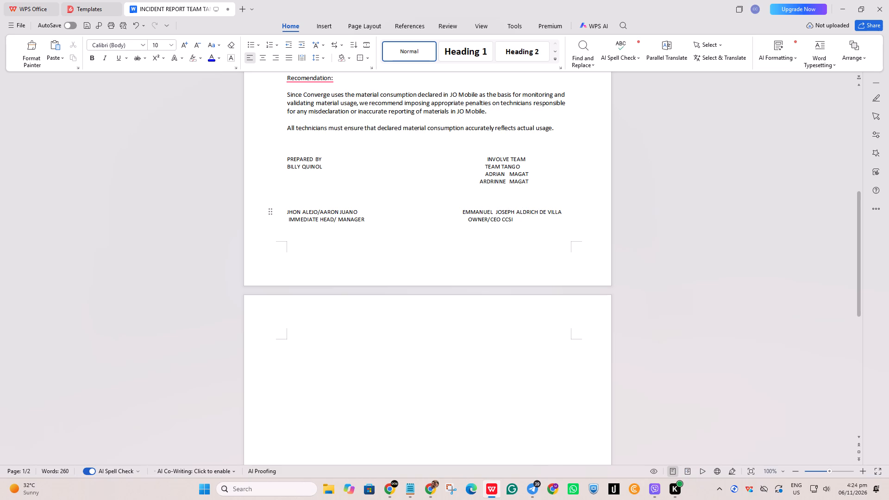
Add twelve spaces before "OWNER/CEO CCSI" to centre it under the lengthened signatory name.
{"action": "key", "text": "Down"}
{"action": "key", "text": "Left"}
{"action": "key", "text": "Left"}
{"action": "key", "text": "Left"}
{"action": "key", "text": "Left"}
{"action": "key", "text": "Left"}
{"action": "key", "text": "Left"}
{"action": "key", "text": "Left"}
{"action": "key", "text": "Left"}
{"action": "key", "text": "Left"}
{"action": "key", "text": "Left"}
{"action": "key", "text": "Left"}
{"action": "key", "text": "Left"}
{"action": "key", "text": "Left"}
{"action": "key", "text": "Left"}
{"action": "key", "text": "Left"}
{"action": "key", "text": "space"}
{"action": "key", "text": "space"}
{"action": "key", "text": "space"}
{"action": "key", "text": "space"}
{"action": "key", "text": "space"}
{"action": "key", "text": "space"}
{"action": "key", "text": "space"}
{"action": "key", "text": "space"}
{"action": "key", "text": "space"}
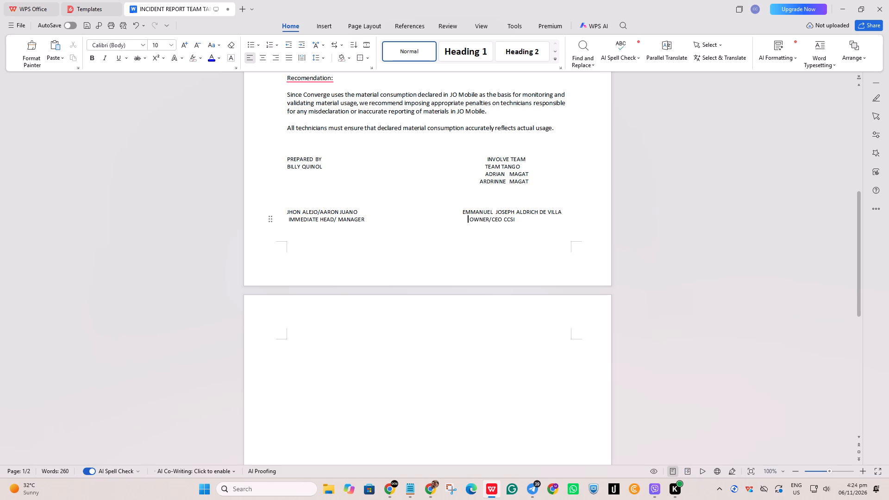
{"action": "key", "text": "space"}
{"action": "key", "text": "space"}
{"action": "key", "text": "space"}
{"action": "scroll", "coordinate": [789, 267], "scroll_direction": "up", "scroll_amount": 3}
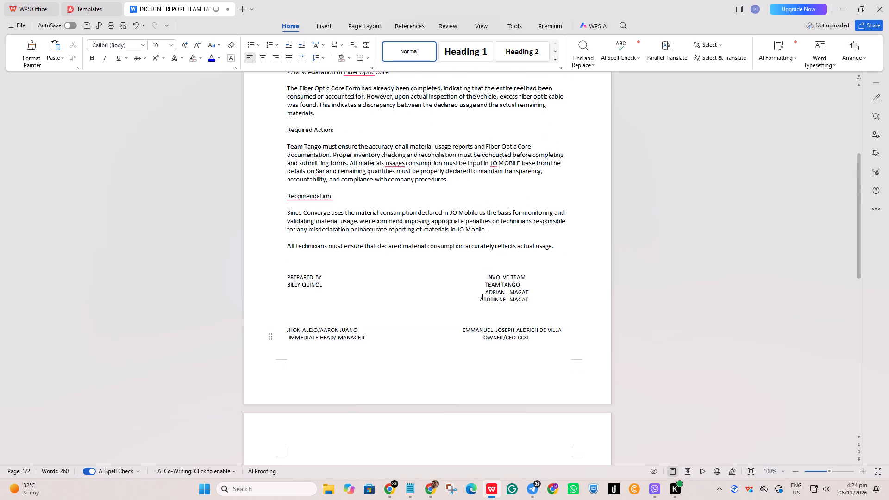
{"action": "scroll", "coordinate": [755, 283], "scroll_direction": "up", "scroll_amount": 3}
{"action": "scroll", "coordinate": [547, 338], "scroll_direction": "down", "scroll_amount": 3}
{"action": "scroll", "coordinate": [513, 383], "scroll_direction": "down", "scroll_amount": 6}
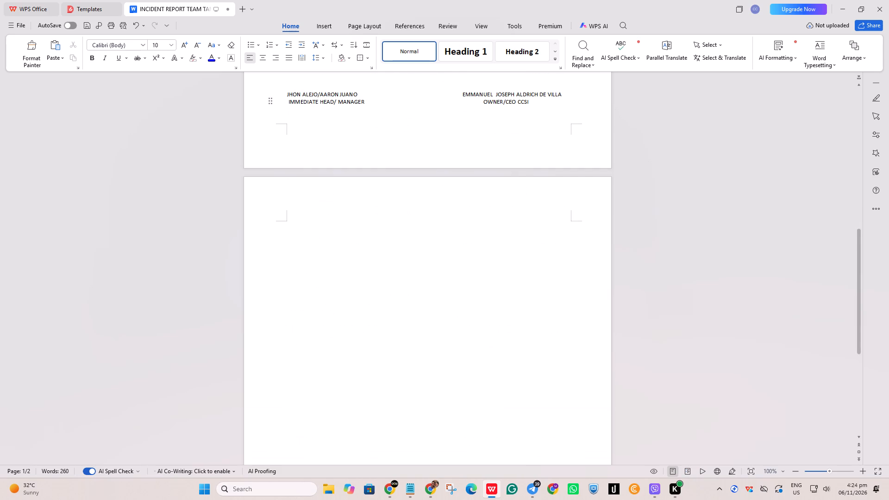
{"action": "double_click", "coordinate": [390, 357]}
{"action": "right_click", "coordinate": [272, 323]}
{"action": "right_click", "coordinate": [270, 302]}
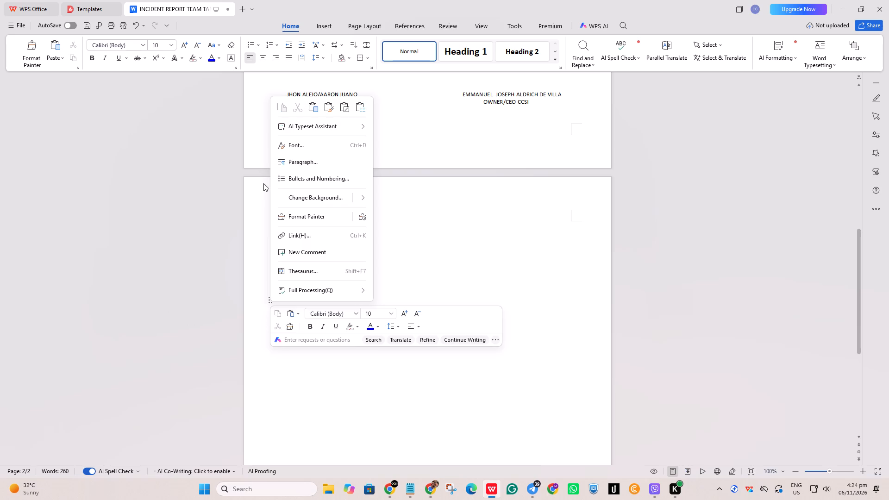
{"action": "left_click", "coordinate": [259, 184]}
Delete one blank line below the sign-off block at the end of the first page.
{"action": "left_click_drag", "start_coordinate": [289, 125], "coordinate": [288, 130]}
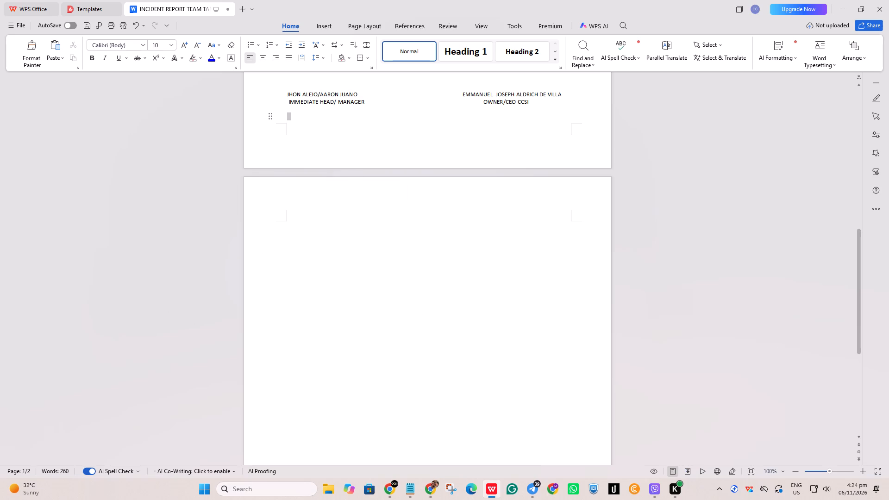
{"action": "key", "text": "BackSpace"}
Delete the blank line directly below "OWNER/CEO CCSI" at the end of the first page.
{"action": "key", "text": "BackSpace"}
Remove the "#" and the space before it from the "INCIDENT REPORT – TEAM TANGO" title line.
{"action": "key", "text": "Up"}
{"action": "key", "text": "Up"}
{"action": "key", "text": "Up"}
{"action": "key", "text": "Up"}
{"action": "key", "text": "Up"}
{"action": "key", "text": "Up"}
{"action": "key", "text": "Up"}
{"action": "key", "text": "Up"}
{"action": "key", "text": "Up"}
{"action": "key", "text": "Up"}
{"action": "key", "text": "Up"}
{"action": "key", "text": "Up"}
{"action": "key", "text": "Up"}
{"action": "key", "text": "Up"}
{"action": "key", "text": "Up"}
{"action": "key", "text": "Up"}
{"action": "key", "text": "Up"}
{"action": "key", "text": "Up"}
{"action": "key", "text": "Up"}
{"action": "key", "text": "Up"}
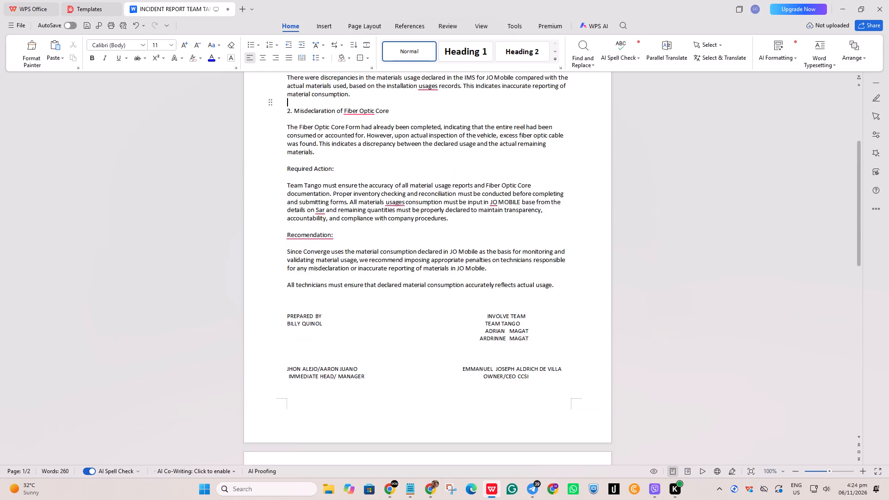
{"action": "key", "text": "Down"}
{"action": "key", "text": "Down"}
{"action": "key", "text": "Down"}
{"action": "key", "text": "Down"}
{"action": "key", "text": "Down"}
{"action": "key", "text": "Down"}
{"action": "key", "text": "Down"}
{"action": "key", "text": "Down"}
{"action": "key", "text": "Down"}
{"action": "key", "text": "Down"}
{"action": "key", "text": "Down"}
{"action": "key", "text": "Down"}
{"action": "key", "text": "Down"}
{"action": "key", "text": "Down"}
{"action": "key", "text": "Down"}
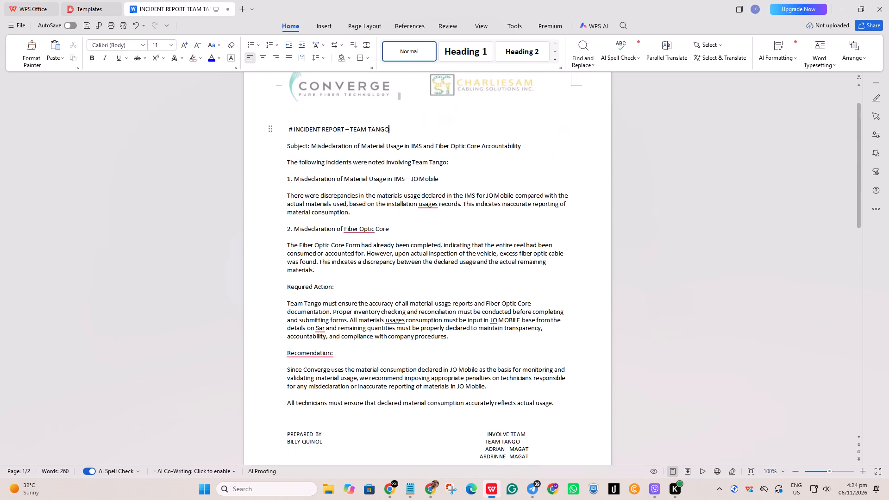
{"action": "key", "text": "Up"}
{"action": "key", "text": "Up"}
{"action": "key", "text": "Up"}
{"action": "key", "text": "Up"}
{"action": "key", "text": "Up"}
{"action": "key", "text": "Up"}
{"action": "key", "text": "Up"}
{"action": "key", "text": "Up"}
{"action": "key", "text": "Up"}
{"action": "key", "text": "Up"}
{"action": "key", "text": "Up"}
{"action": "key", "text": "Up"}
{"action": "key", "text": "Up"}
{"action": "key", "text": "Up"}
{"action": "key", "text": "Up"}
{"action": "key", "text": "Up"}
{"action": "key", "text": "Up"}
{"action": "key", "text": "Down"}
{"action": "key", "text": "Down"}
{"action": "key", "text": "Down"}
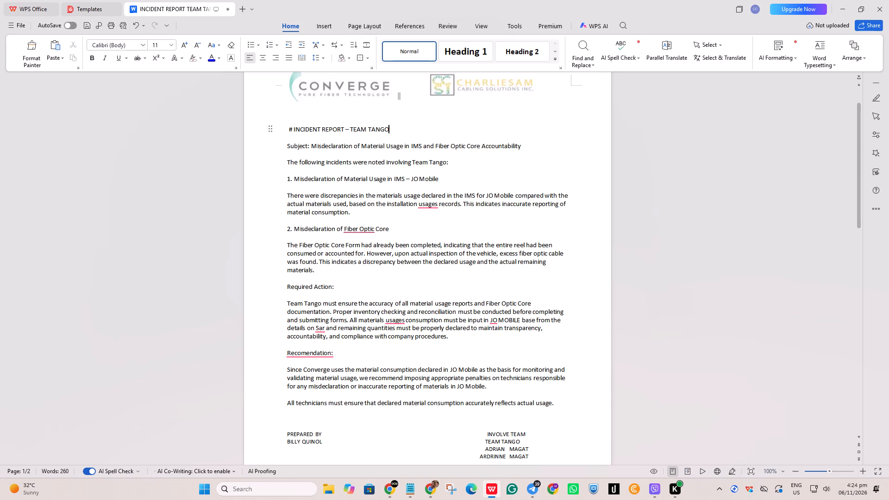
{"action": "key", "text": "Right"}
{"action": "key", "text": "Up"}
{"action": "key", "text": "Right"}
{"action": "key", "text": "Right"}
{"action": "key", "text": "BackSpace"}
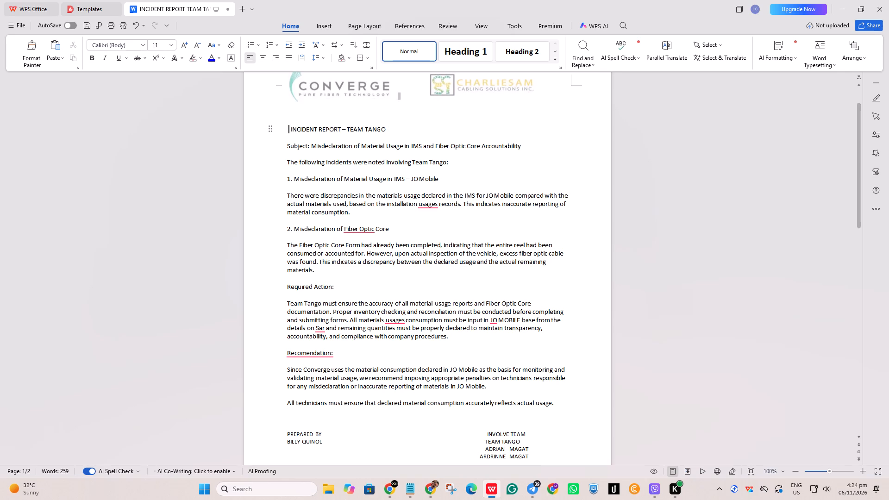
{"action": "key", "text": "BackSpace"}
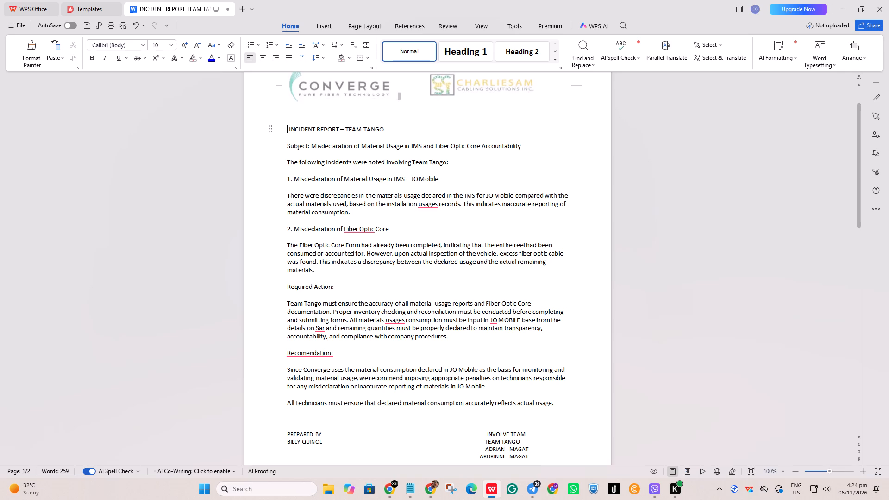
{"action": "key", "text": "Down"}
Delete "IMS for" before "JO Mobile" in the first sentence of the first incident's description.
{"action": "left_click", "coordinate": [321, 198]}
{"action": "key", "text": "Right"}
{"action": "key", "text": "Right"}
{"action": "key", "text": "Right"}
{"action": "key", "text": "Right"}
{"action": "key", "text": "Right"}
{"action": "key", "text": "Right"}
{"action": "key", "text": "Right"}
{"action": "key", "text": "Right"}
{"action": "key", "text": "Right"}
{"action": "key", "text": "Right"}
{"action": "key", "text": "Right"}
{"action": "key", "text": "Right"}
{"action": "key", "text": "Right"}
{"action": "key", "text": "Right"}
{"action": "key", "text": "Right"}
{"action": "key", "text": "Right"}
{"action": "key", "text": "Right"}
{"action": "key", "text": "Right"}
{"action": "key", "text": "Right"}
{"action": "key", "text": "Right"}
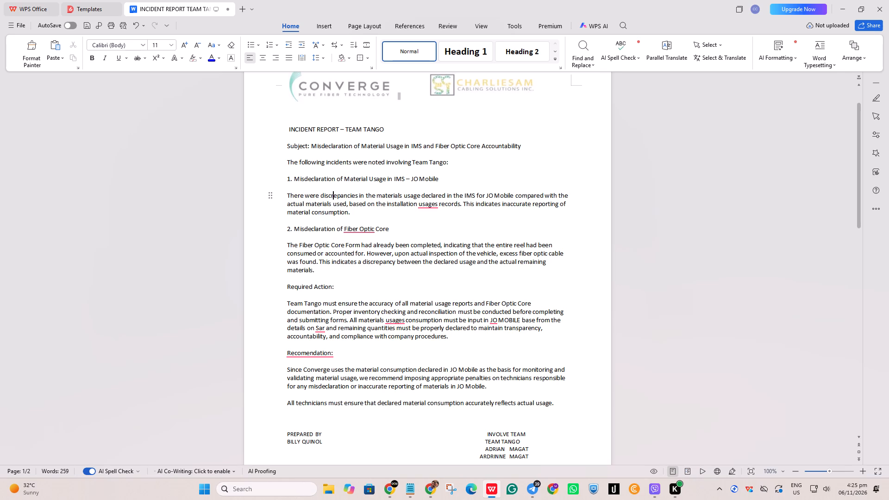
{"action": "key", "text": "Right"}
{"action": "key", "text": "Right"}
{"action": "key", "text": "Right"}
{"action": "key", "text": "Right"}
{"action": "key", "text": "Right"}
{"action": "key", "text": "Right"}
{"action": "key", "text": "Right"}
{"action": "key", "text": "Right"}
{"action": "key", "text": "Right"}
{"action": "key", "text": "Right"}
{"action": "key", "text": "Right"}
{"action": "key", "text": "Right"}
{"action": "key", "text": "Right"}
{"action": "key", "text": "Right"}
{"action": "key", "text": "Right"}
{"action": "key", "text": "Right"}
{"action": "key", "text": "Right"}
{"action": "key", "text": "Right"}
{"action": "key", "text": "Right"}
{"action": "key", "text": "Right"}
{"action": "key", "text": "Left"}
{"action": "key", "text": "Left"}
{"action": "key", "text": "Left"}
{"action": "key", "text": "Left"}
{"action": "key", "text": "shift+Right"}
{"action": "key", "text": "shift+Right"}
{"action": "key", "text": "shift+Right"}
{"action": "key", "text": "shift+Right"}
{"action": "key", "text": "shift+Right"}
{"action": "key", "text": "shift+Right"}
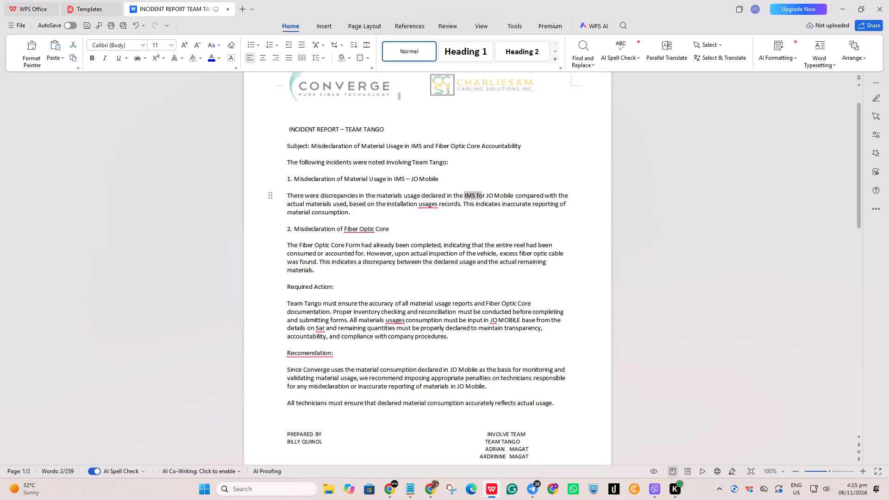
{"action": "key", "text": "shift+Right"}
{"action": "key", "text": "shift+Right"}
{"action": "key", "text": "shift+Right"}
{"action": "key", "text": "shift+Left"}
{"action": "key", "text": "Delete"}
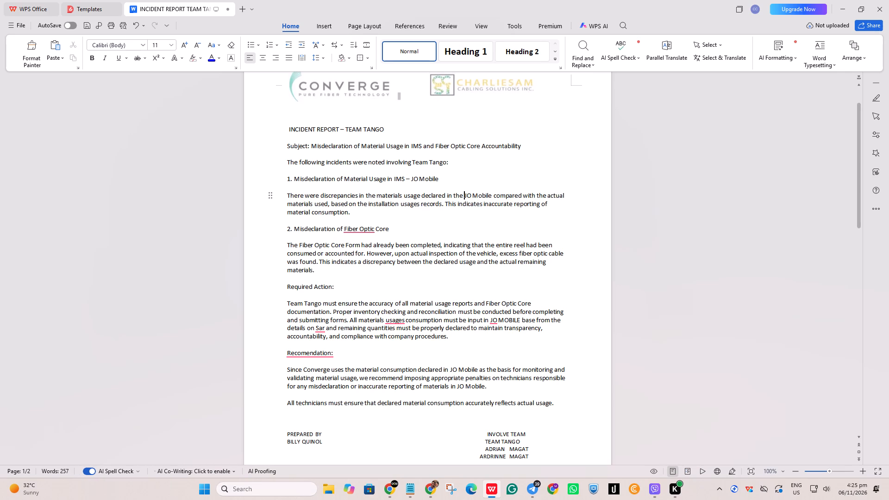
Read through the first incident's description from "JO Mobile" to the "based on the installation usages records" clause.
{"action": "key", "text": "Right"}
{"action": "key", "text": "Right"}
{"action": "key", "text": "Right"}
{"action": "key", "text": "Right"}
{"action": "key", "text": "Right"}
{"action": "key", "text": "Right"}
{"action": "key", "text": "Right"}
{"action": "key", "text": "Right"}
{"action": "key", "text": "Right"}
{"action": "key", "text": "Right"}
{"action": "key", "text": "Right"}
{"action": "key", "text": "Right"}
{"action": "key", "text": "Right"}
{"action": "key", "text": "Right"}
{"action": "key", "text": "Right"}
{"action": "key", "text": "Right"}
{"action": "key", "text": "Right"}
{"action": "key", "text": "Right"}
{"action": "key", "text": "Right"}
{"action": "key", "text": "Right"}
{"action": "key", "text": "Right"}
{"action": "key", "text": "Right"}
{"action": "key", "text": "Right"}
{"action": "key", "text": "Down"}
{"action": "key", "text": "Home"}
{"action": "key", "text": "Right"}
{"action": "key", "text": "Right"}
{"action": "key", "text": "Right"}
{"action": "key", "text": "Right"}
{"action": "key", "text": "Right"}
{"action": "key", "text": "Right"}
{"action": "key", "text": "Right"}
{"action": "key", "text": "Right"}
{"action": "key", "text": "Right"}
{"action": "key", "text": "Right"}
{"action": "key", "text": "Right"}
{"action": "key", "text": "Right"}
{"action": "key", "text": "Right"}
{"action": "key", "text": "Right"}
{"action": "key", "text": "Right"}
{"action": "key", "text": "Right"}
{"action": "key", "text": "Right"}
{"action": "key", "text": "Left"}
{"action": "key", "text": "Right"}
{"action": "key", "text": "Right"}
{"action": "key", "text": "Right"}
{"action": "key", "text": "Right"}
{"action": "key", "text": "Right"}
{"action": "key", "text": "Right"}
{"action": "key", "text": "Right"}
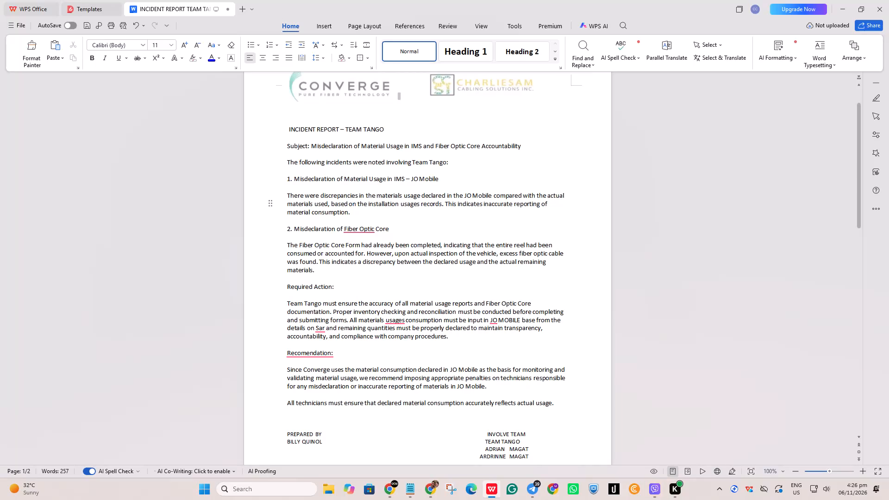
{"action": "key", "text": "Left"}
{"action": "key", "text": "Left"}
{"action": "key", "text": "Left"}
{"action": "key", "text": "Left"}
{"action": "key", "text": "Left"}
{"action": "key", "text": "Left"}
{"action": "key", "text": "Left"}
{"action": "key", "text": "Left"}
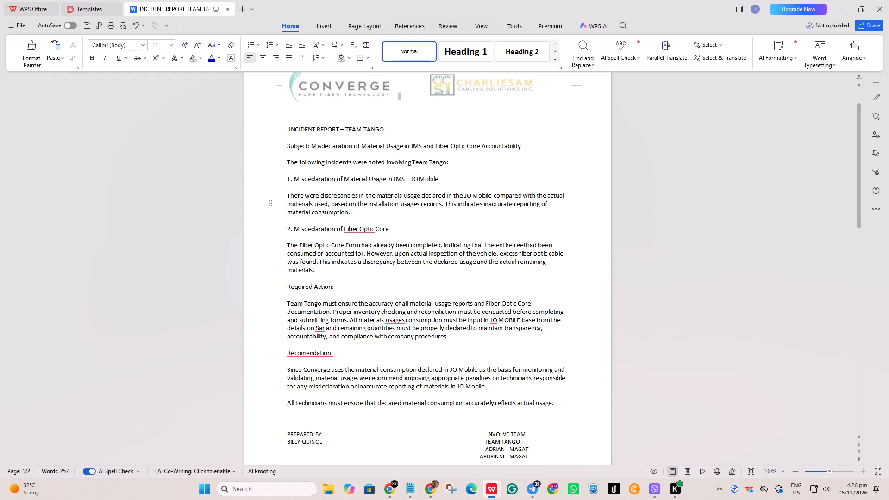
Insert "(SAR)" directly after "installation usages records" and before the full stop in the first incident's description.
{"action": "key", "text": "Right"}
{"action": "key", "text": "Right"}
{"action": "key", "text": "Right"}
{"action": "key", "text": "Right"}
{"action": "key", "text": "Right"}
{"action": "key", "text": "Right"}
{"action": "key", "text": "Right"}
{"action": "key", "text": "Right"}
{"action": "key", "text": "Right"}
{"action": "key", "text": "Right"}
{"action": "key", "text": "Right"}
{"action": "key", "text": "Right"}
{"action": "key", "text": "Right"}
{"action": "key", "text": "Right"}
{"action": "key", "text": "Right"}
{"action": "key", "text": "Right"}
{"action": "key", "text": "Right"}
{"action": "key", "text": "Right"}
{"action": "key", "text": "Right"}
{"action": "key", "text": "Right"}
{"action": "key", "text": "Right"}
{"action": "key", "text": "Right"}
{"action": "key", "text": "Right"}
{"action": "key", "text": "Right"}
{"action": "key", "text": "Right"}
{"action": "key", "text": "Right"}
{"action": "key", "text": "Right"}
{"action": "key", "text": "Right"}
{"action": "key", "text": "Right"}
{"action": "key", "text": "Left"}
{"action": "key", "text": "Left"}
{"action": "key", "text": "Left"}
{"action": "key", "text": "Left"}
{"action": "key", "text": "shift+parenleft"}
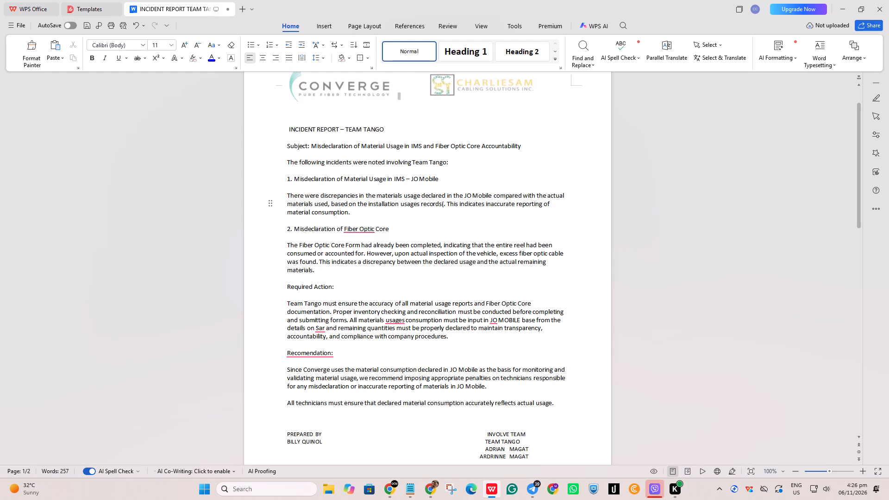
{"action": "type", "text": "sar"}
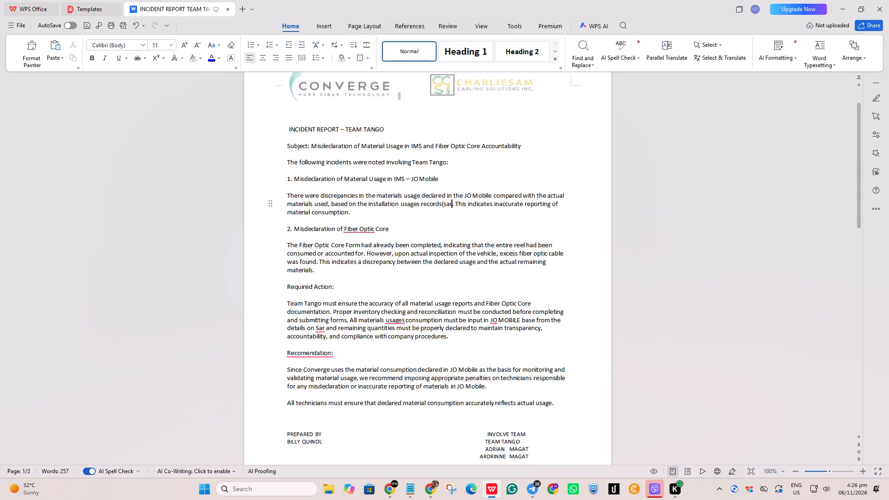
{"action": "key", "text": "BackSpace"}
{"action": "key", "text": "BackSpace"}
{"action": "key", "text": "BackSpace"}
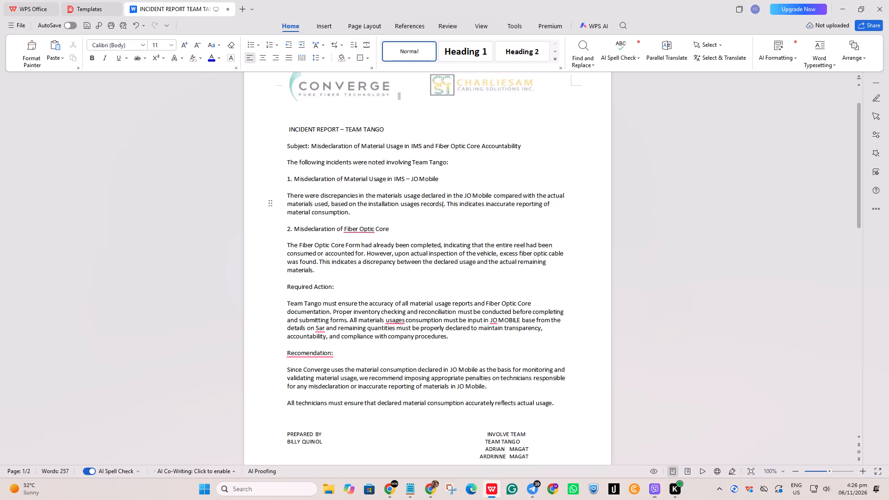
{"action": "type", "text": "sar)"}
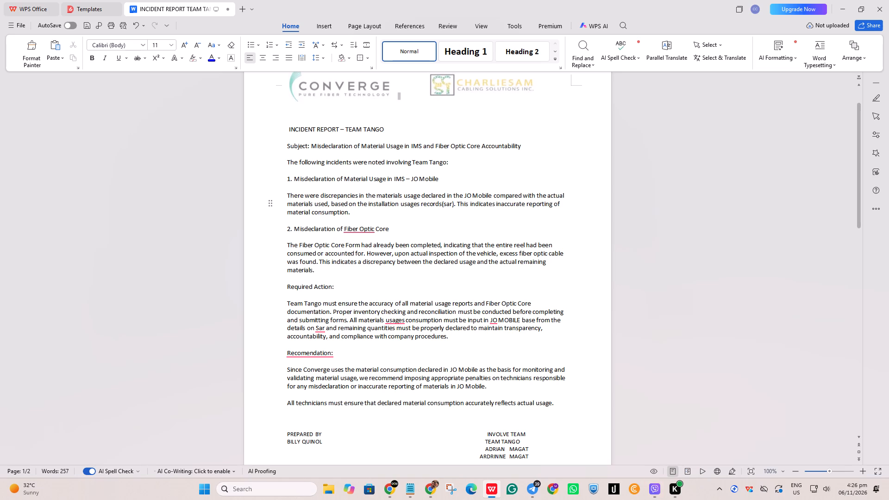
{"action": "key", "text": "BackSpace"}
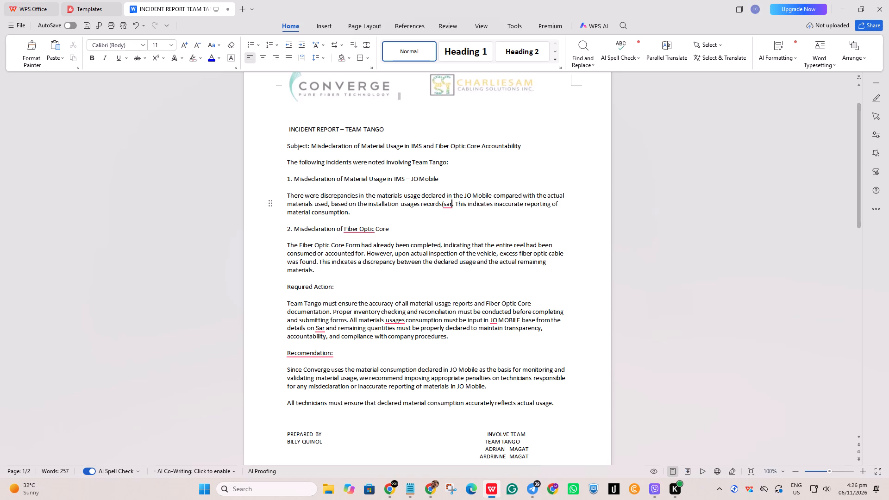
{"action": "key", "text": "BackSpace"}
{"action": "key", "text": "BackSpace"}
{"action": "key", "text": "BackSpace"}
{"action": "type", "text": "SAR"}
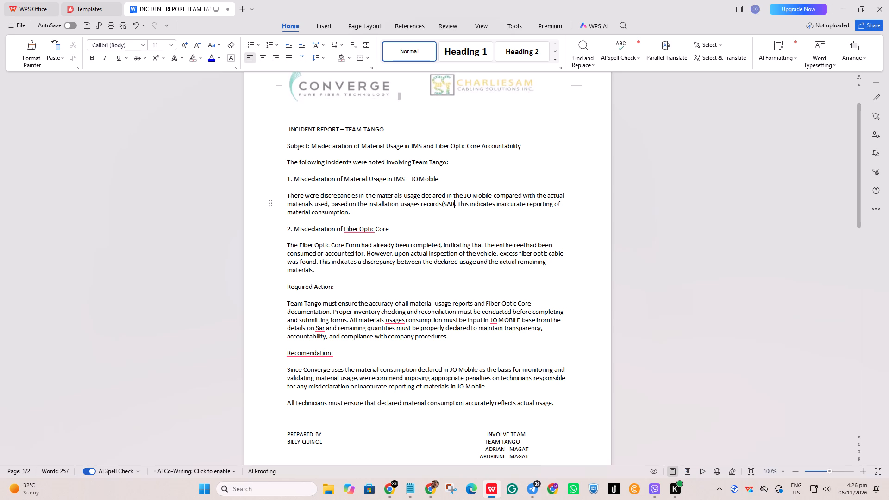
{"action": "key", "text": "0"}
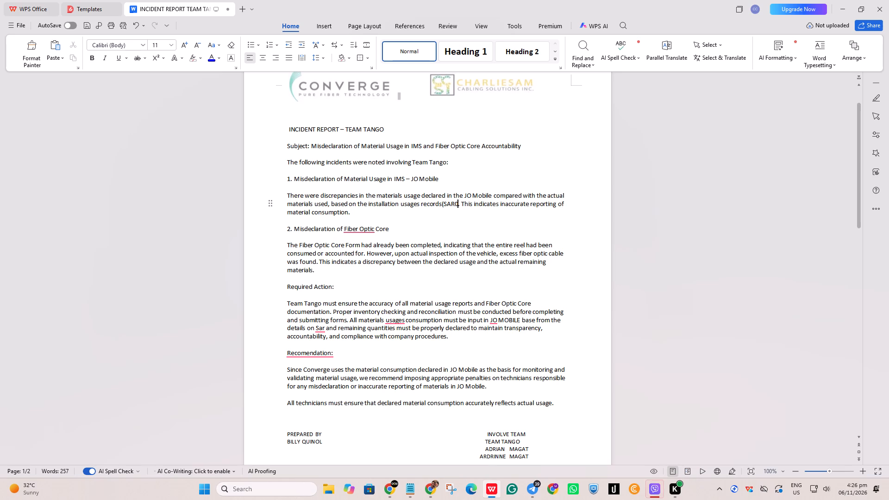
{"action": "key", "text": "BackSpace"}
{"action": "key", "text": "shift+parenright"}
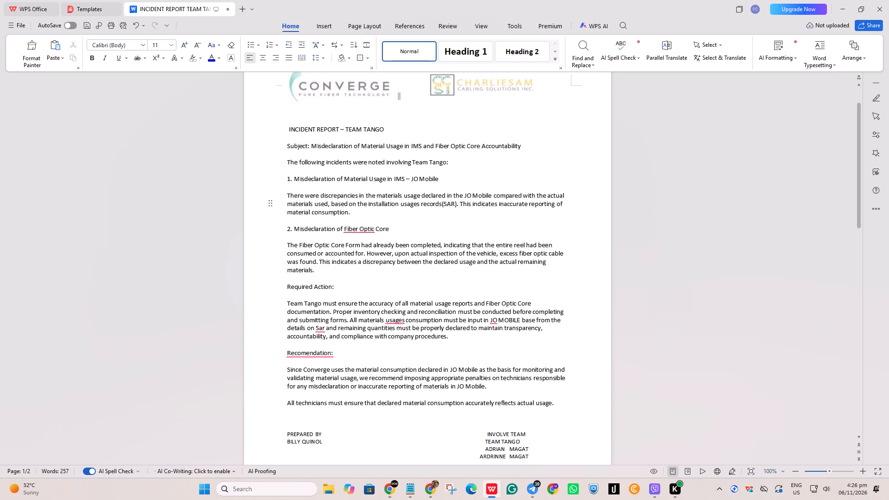
Delete "in IMS –" from the first incident's heading and add "S" to "Usage", leaving a space before "JO Mobile".
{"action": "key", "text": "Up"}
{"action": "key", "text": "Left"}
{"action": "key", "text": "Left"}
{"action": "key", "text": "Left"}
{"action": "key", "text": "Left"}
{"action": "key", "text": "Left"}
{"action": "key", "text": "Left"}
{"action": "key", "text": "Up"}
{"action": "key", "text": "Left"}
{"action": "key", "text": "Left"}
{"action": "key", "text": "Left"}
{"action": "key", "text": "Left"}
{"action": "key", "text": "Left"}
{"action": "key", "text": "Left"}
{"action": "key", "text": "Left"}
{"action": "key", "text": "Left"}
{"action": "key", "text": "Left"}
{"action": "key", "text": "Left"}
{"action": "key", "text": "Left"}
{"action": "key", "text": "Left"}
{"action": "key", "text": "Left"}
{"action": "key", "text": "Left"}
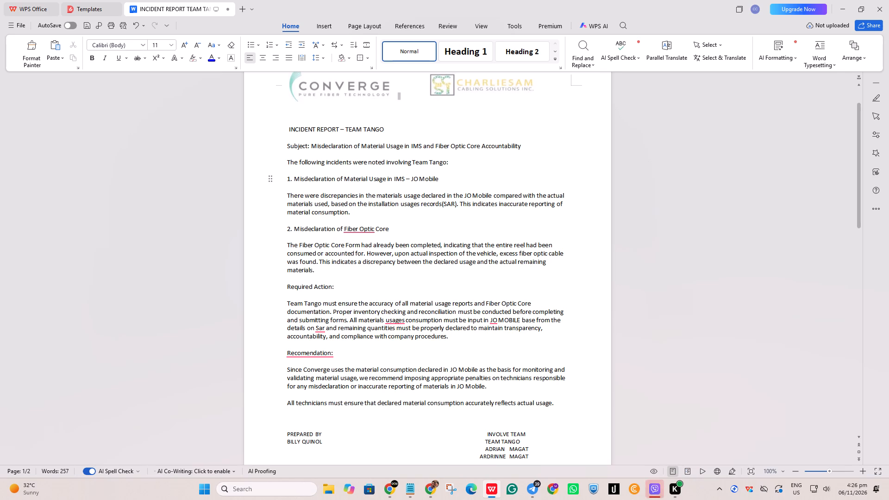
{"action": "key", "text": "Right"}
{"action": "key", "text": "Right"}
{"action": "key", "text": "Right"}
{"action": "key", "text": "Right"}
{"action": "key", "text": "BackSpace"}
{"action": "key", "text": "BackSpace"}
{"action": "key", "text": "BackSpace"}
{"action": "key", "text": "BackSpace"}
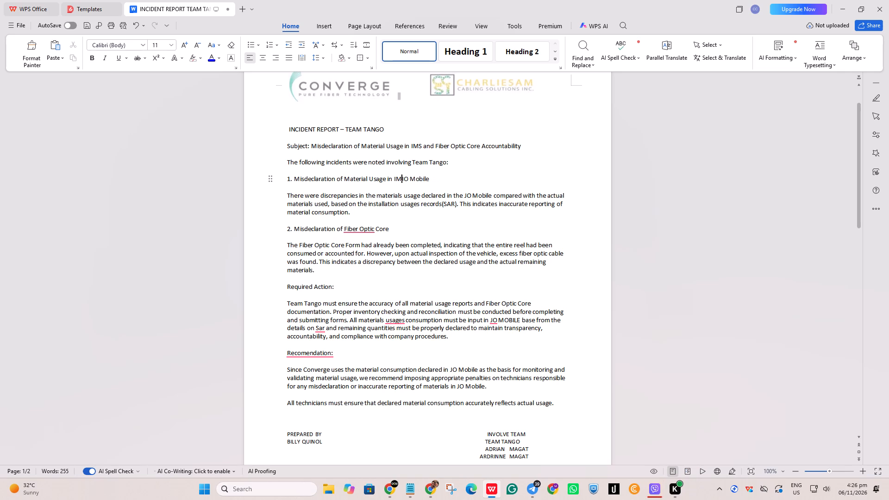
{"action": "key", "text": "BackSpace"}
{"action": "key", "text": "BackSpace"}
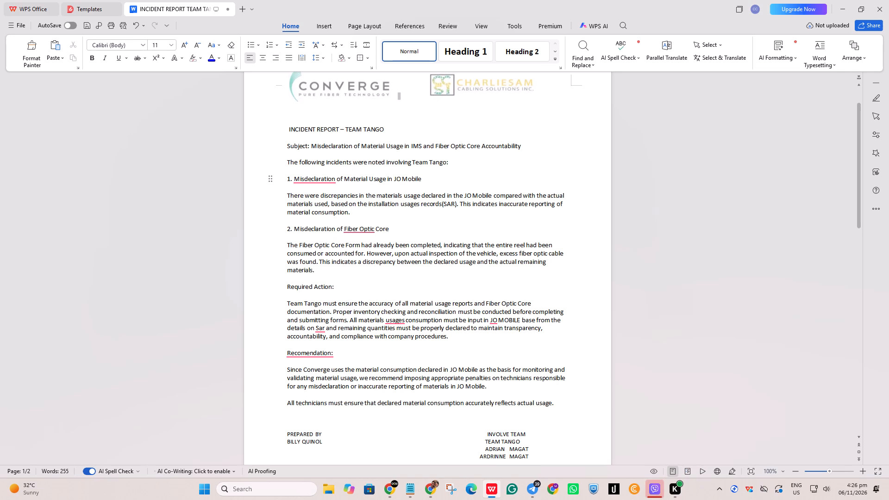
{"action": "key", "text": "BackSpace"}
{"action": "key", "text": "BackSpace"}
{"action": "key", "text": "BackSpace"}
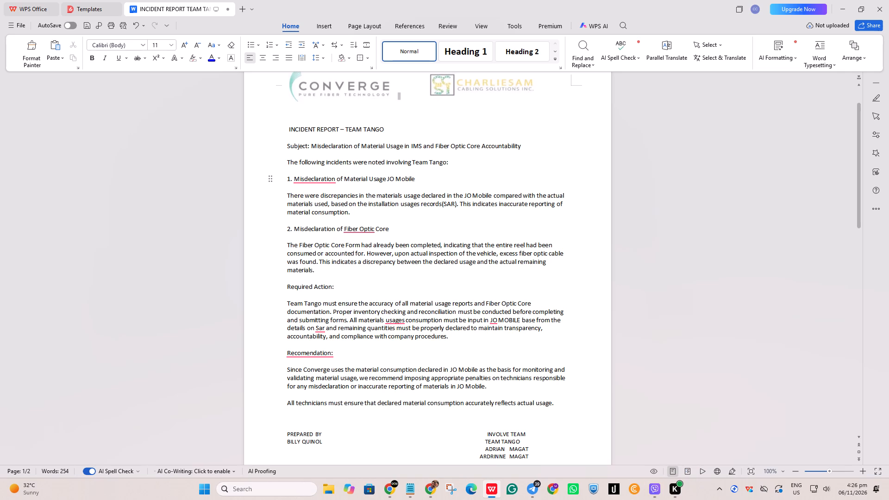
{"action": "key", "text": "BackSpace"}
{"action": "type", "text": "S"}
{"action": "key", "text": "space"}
Replace the capital "U" of "UsageS" in the first incident's heading with a lowercase "u".
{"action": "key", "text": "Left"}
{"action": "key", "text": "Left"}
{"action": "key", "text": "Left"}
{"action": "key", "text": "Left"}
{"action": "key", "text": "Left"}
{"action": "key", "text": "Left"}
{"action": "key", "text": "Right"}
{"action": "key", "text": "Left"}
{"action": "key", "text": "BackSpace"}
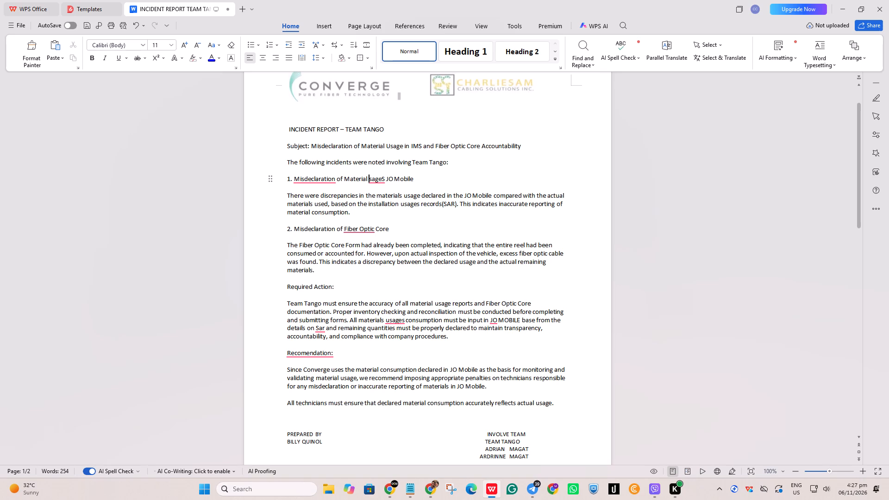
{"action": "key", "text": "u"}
Insert "on" before "JO Mobile" in the first incident's heading.
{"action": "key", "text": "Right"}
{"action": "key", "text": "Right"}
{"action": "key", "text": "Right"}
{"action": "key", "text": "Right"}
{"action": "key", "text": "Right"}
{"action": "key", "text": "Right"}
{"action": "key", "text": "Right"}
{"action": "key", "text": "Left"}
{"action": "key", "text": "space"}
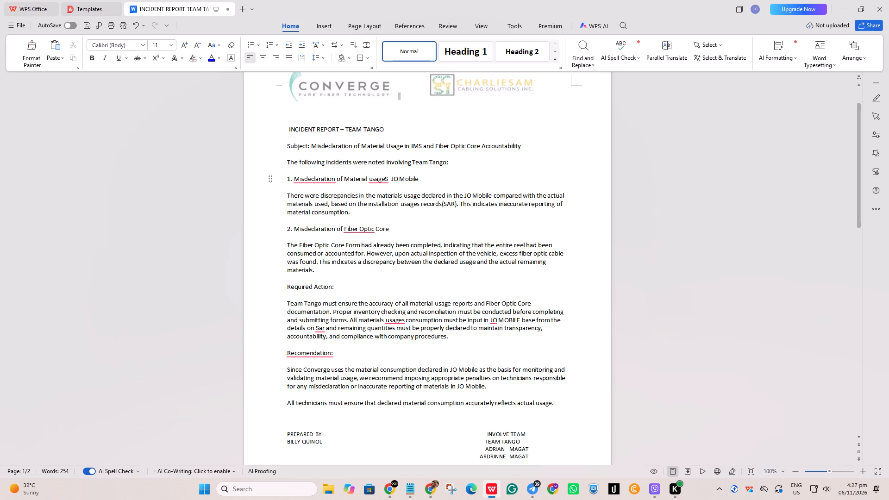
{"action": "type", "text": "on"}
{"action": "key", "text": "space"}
Save the incident report document.
{"action": "left_click", "coordinate": [14, 28]}
{"action": "left_click", "coordinate": [43, 87]}
Replace the opening word "The" of the second incident's description with "In the".
{"action": "left_click", "coordinate": [296, 245]}
{"action": "key", "text": "BackSpace"}
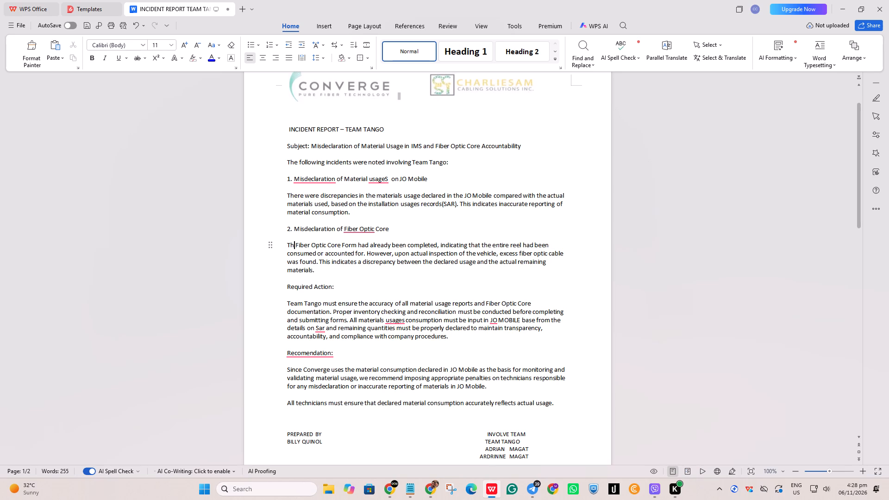
{"action": "key", "text": "BackSpace"}
{"action": "key", "text": "BackSpace"}
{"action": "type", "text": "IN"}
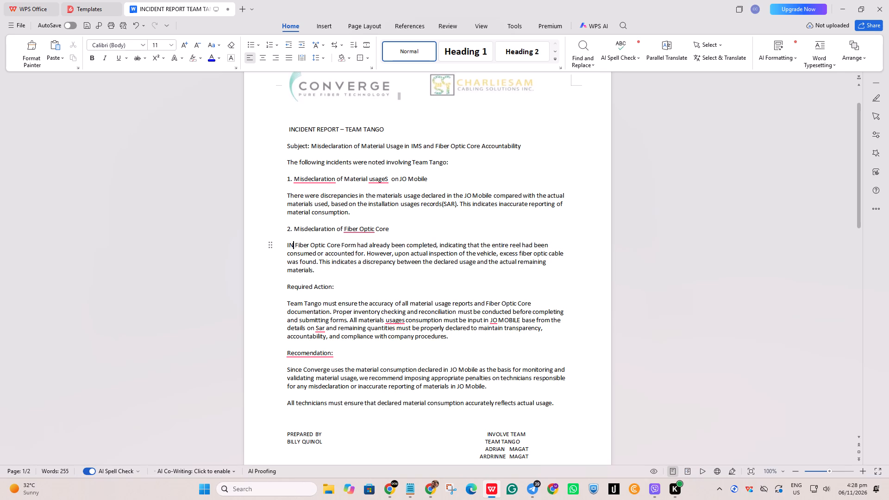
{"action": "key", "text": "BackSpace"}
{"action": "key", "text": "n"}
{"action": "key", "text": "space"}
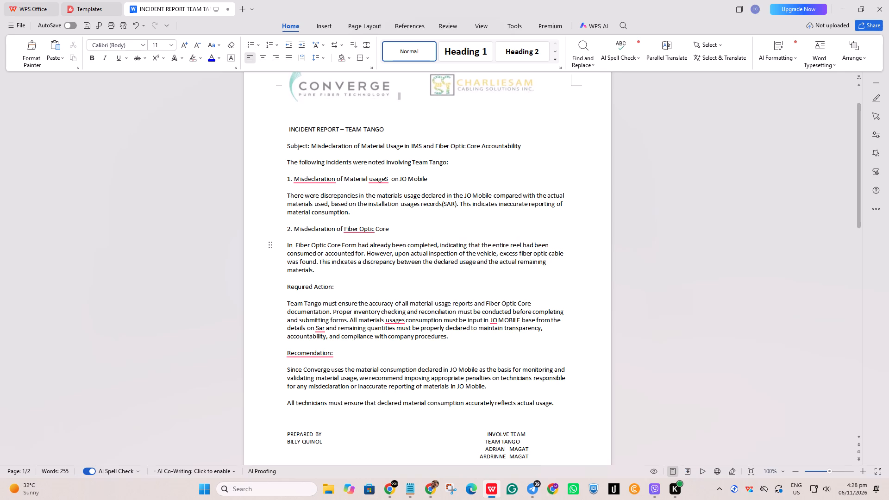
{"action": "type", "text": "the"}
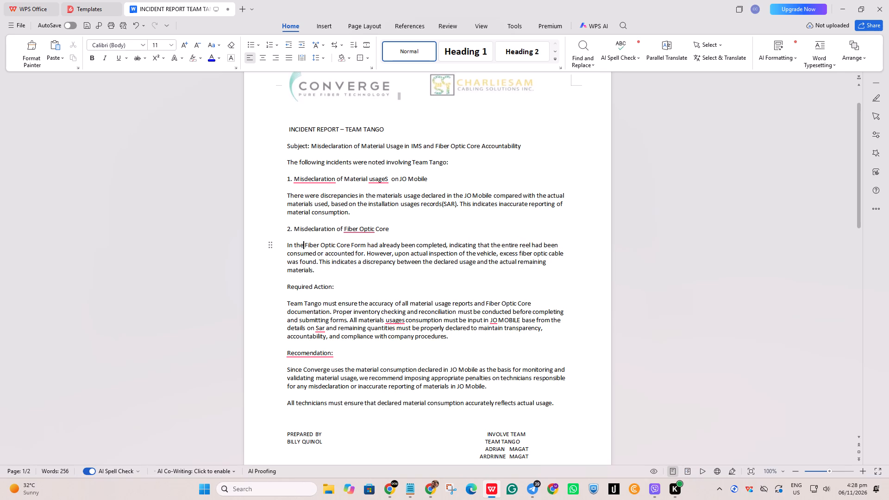
Shorten "Fiber Optic" to "FOC" before "Core Form" in the second incident's description.
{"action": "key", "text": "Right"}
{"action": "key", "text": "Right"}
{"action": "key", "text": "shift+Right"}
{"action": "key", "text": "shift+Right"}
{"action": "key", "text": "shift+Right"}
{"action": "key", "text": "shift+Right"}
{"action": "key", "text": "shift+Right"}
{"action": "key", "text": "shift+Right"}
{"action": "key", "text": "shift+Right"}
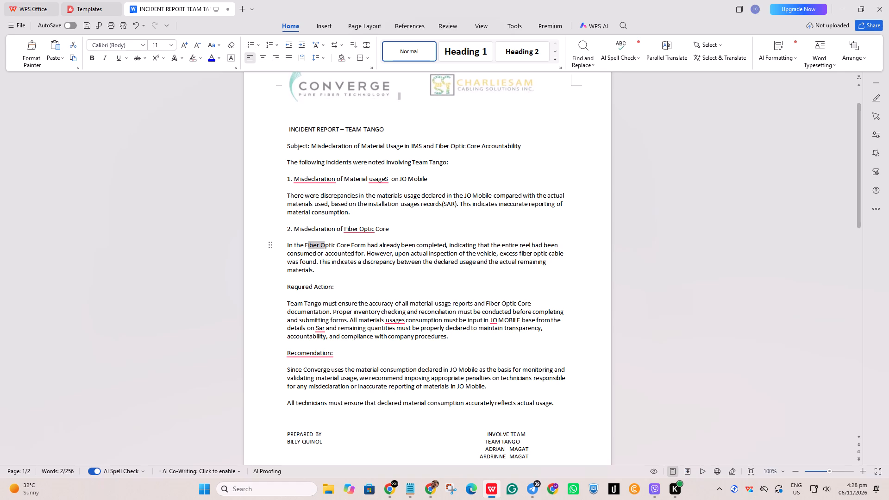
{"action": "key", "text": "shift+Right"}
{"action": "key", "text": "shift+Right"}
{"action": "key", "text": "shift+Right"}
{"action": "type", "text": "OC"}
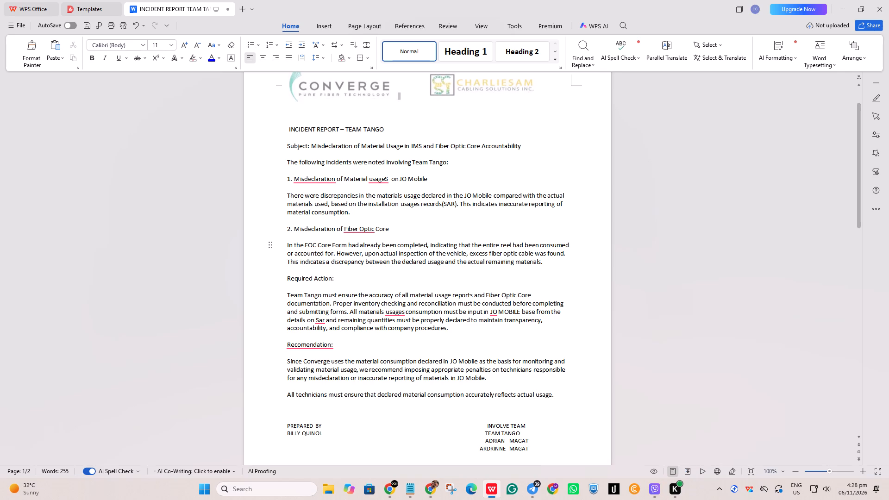
Save the report with the reworded second incident description.
{"action": "left_click", "coordinate": [19, 22]}
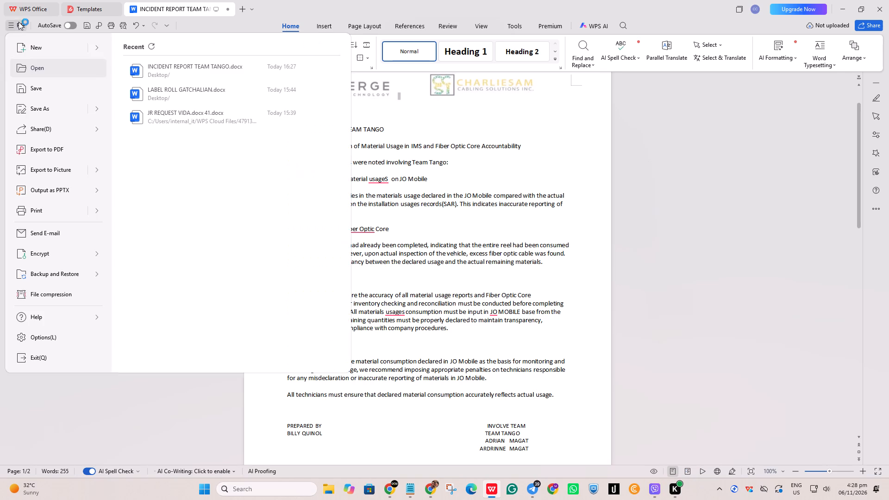
{"action": "left_click", "coordinate": [41, 87]}
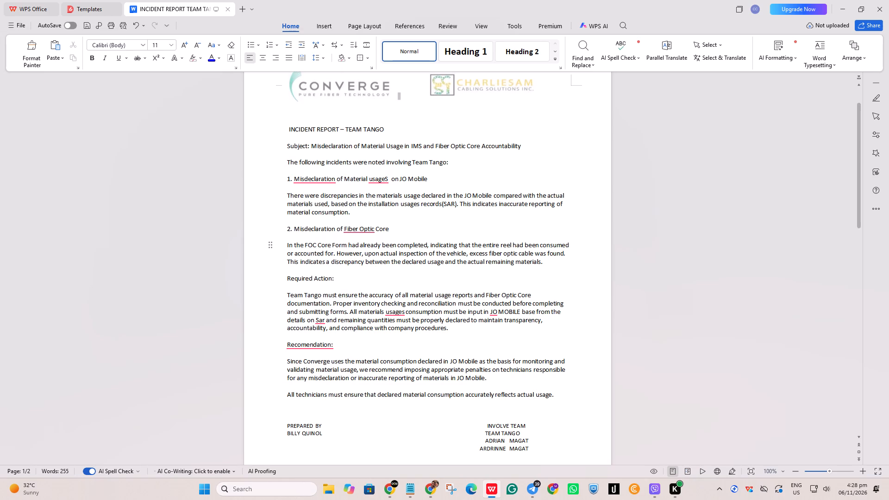
Place the text cursor on the blank second page, after the sign-off block.
{"action": "left_click", "coordinate": [484, 350]}
{"action": "scroll", "coordinate": [486, 357], "scroll_direction": "down", "scroll_amount": 8}
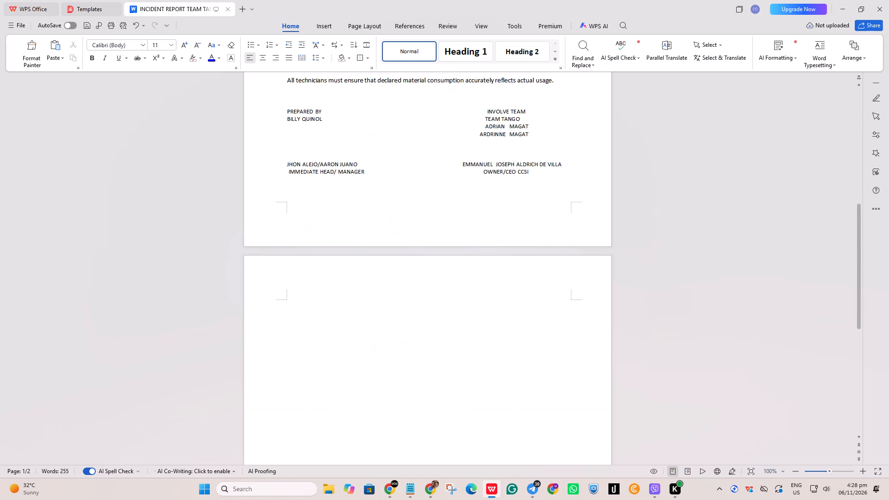
{"action": "left_click", "coordinate": [403, 292]}
{"action": "scroll", "coordinate": [409, 291], "scroll_direction": "down", "scroll_amount": 1}
{"action": "left_click", "coordinate": [416, 228]}
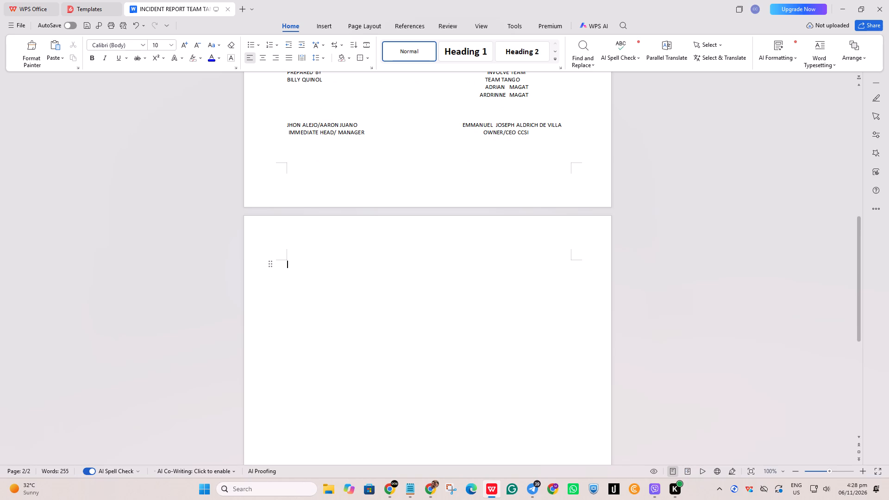
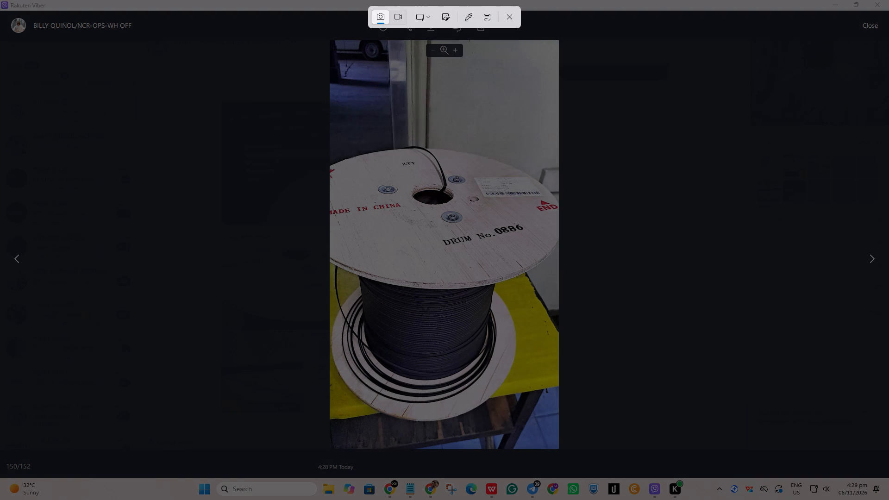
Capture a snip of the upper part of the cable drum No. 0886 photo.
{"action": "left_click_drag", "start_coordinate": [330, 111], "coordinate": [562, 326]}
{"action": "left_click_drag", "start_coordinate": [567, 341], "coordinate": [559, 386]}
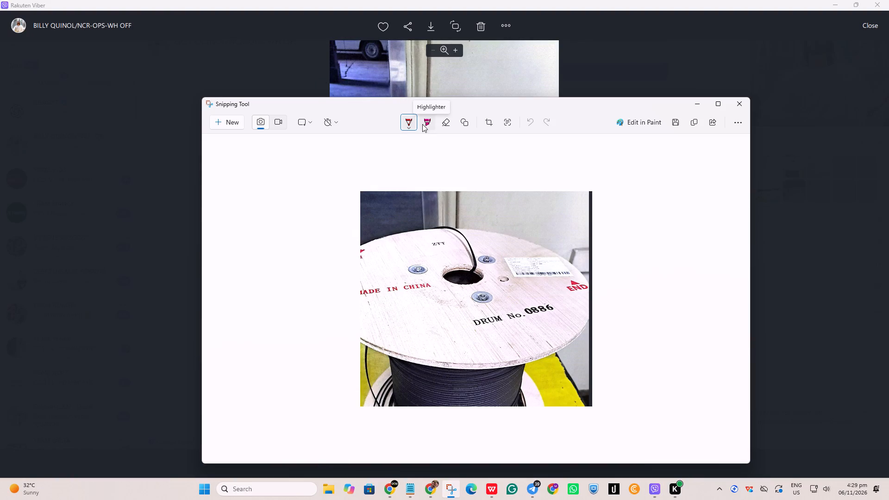
Take a new snip of the drum No. 0886 photo covering the whole cable drum down to its base.
{"action": "left_click", "coordinate": [218, 121]}
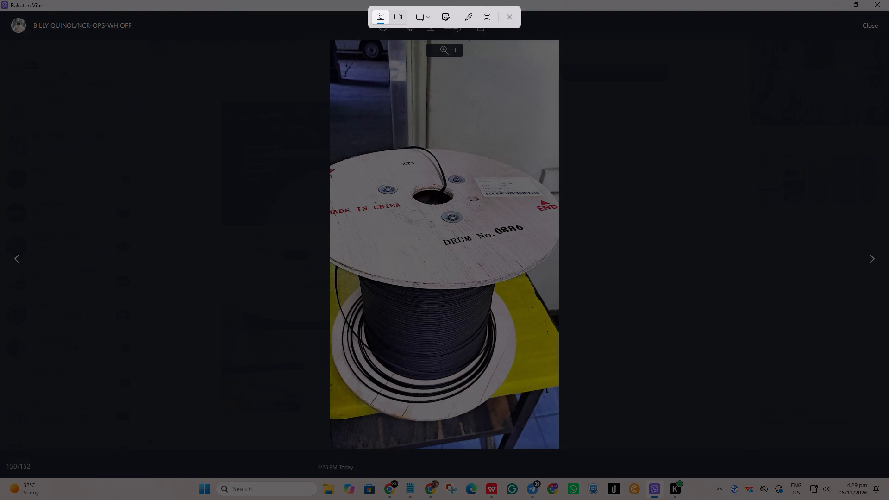
{"action": "left_click_drag", "start_coordinate": [326, 124], "coordinate": [522, 424]}
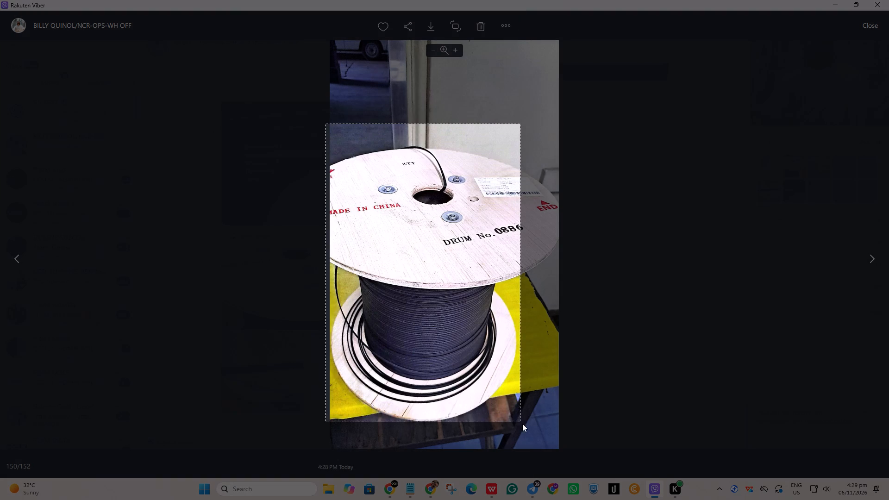
{"action": "left_click_drag", "start_coordinate": [522, 424], "coordinate": [554, 416]}
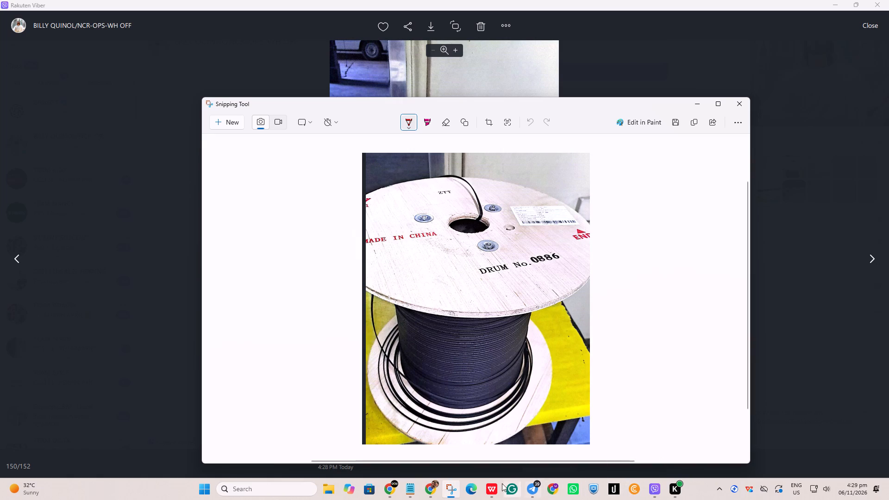
Switch to the incident report in WPS Office and paste the captured drum picture at the top of the blank second page.
{"action": "left_click", "coordinate": [492, 486]}
{"action": "left_click", "coordinate": [299, 265]}
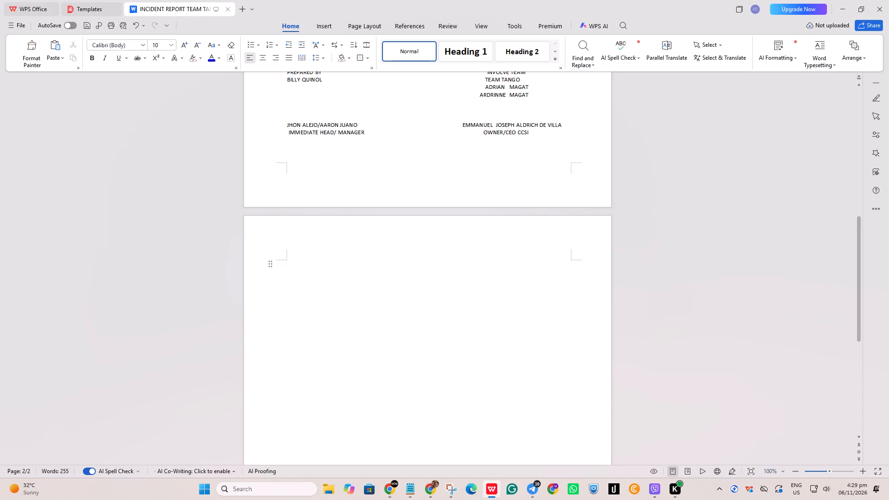
{"action": "key", "text": "ctrl+v"}
{"action": "left_click", "coordinate": [357, 260]}
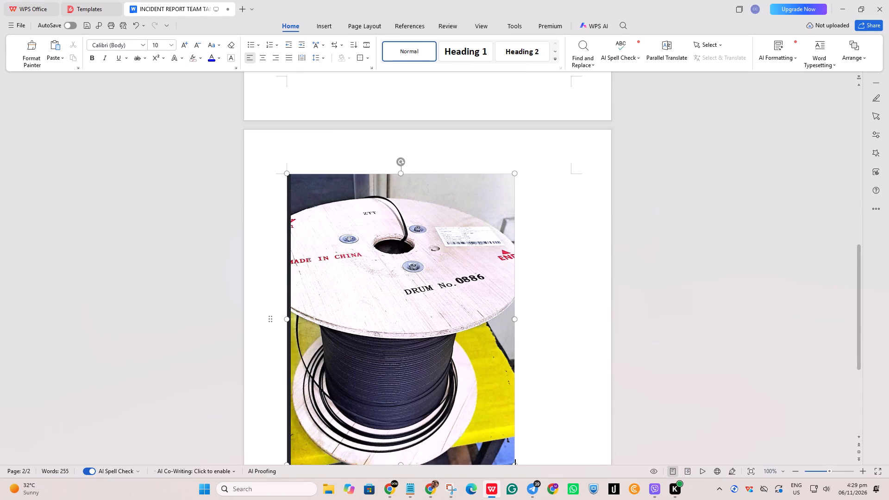
Shrink the pasted drum picture proportionally to about 3.71 in high by 2.90 in wide.
{"action": "scroll", "coordinate": [513, 387], "scroll_direction": "down", "scroll_amount": 1}
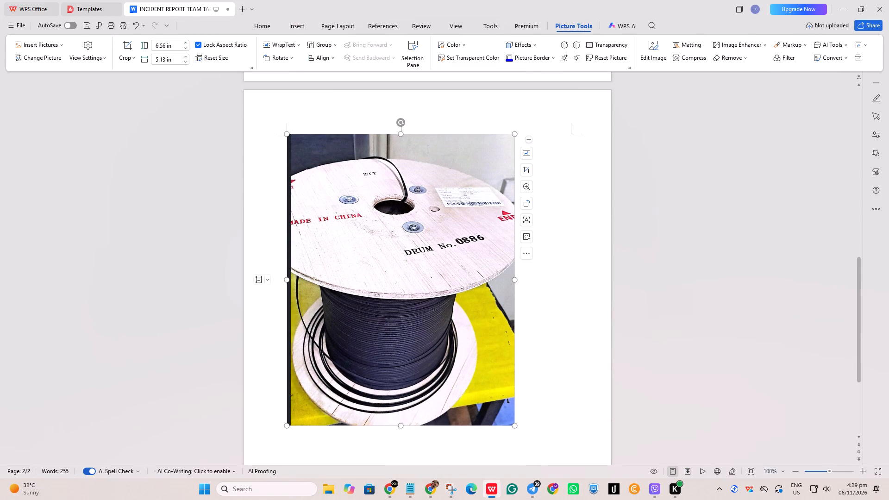
{"action": "left_click_drag", "start_coordinate": [513, 427], "coordinate": [414, 264]}
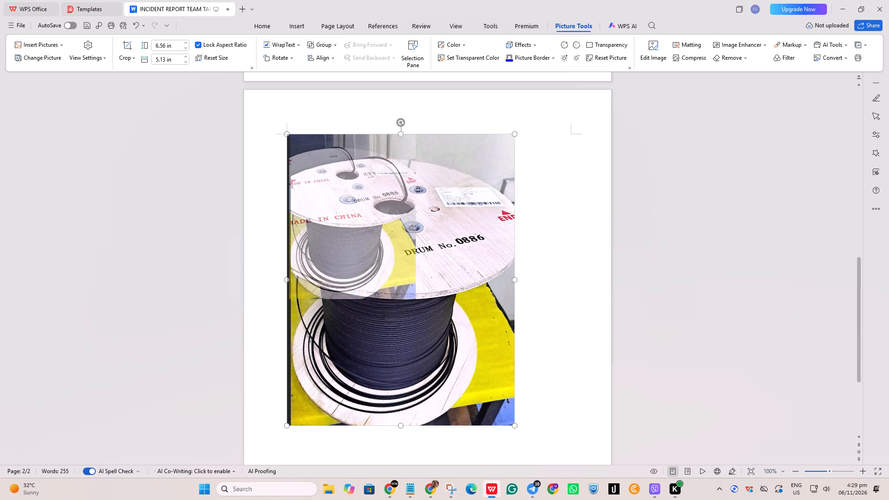
{"action": "left_click", "coordinate": [357, 224]}
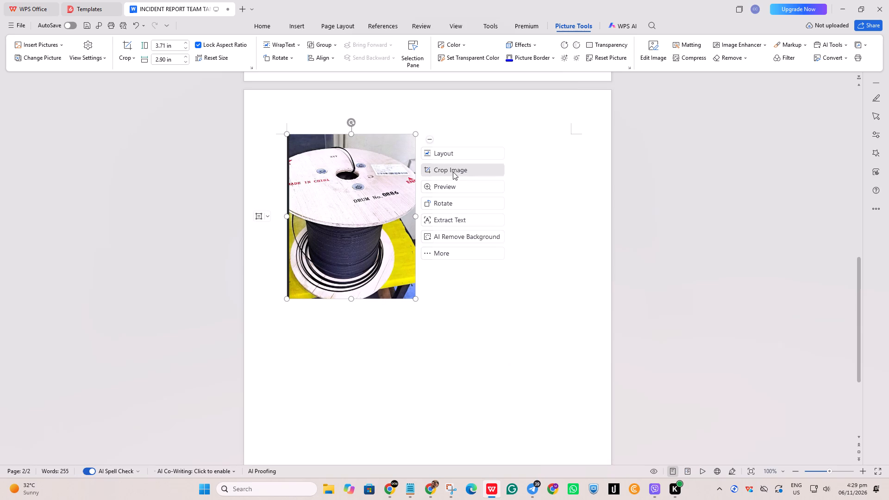
Set the drum picture's text wrapping to behind text and fix its position on the page.
{"action": "left_click", "coordinate": [459, 159]}
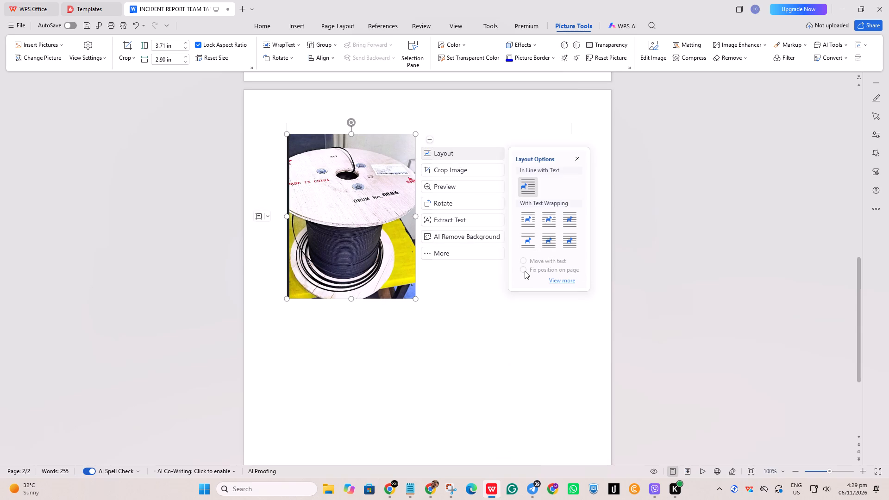
{"action": "double_click", "coordinate": [525, 271]}
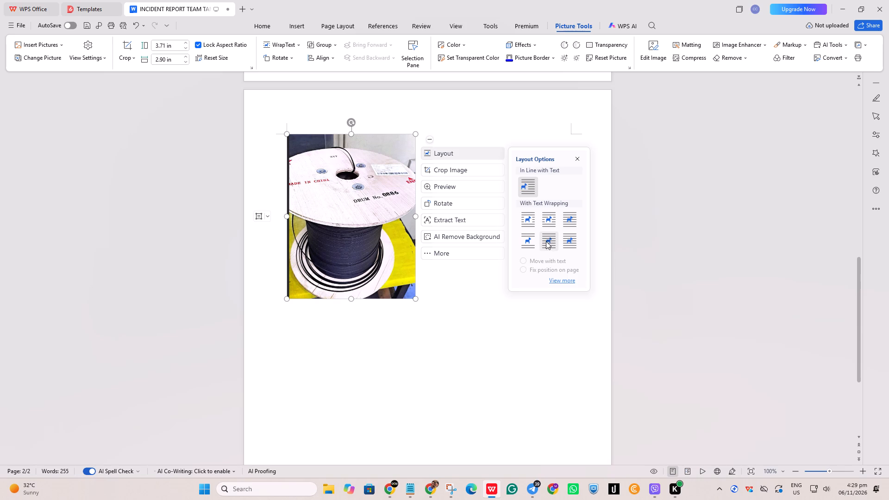
{"action": "left_click", "coordinate": [546, 241]}
{"action": "double_click", "coordinate": [523, 270]}
Move the drum picture to the lower right area of the second page, near the right margin.
{"action": "left_click_drag", "start_coordinate": [370, 191], "coordinate": [520, 334]}
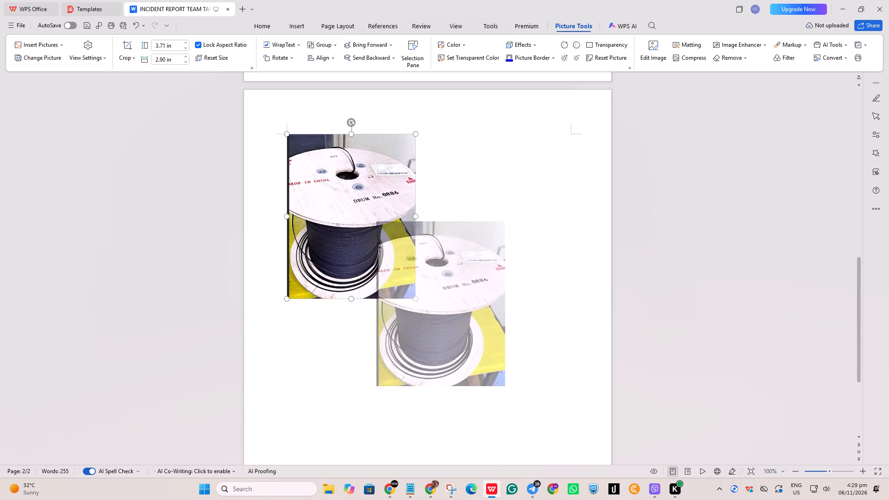
{"action": "left_click_drag", "start_coordinate": [520, 334], "coordinate": [518, 336]}
{"action": "scroll", "coordinate": [686, 342], "scroll_direction": "down", "scroll_amount": 2}
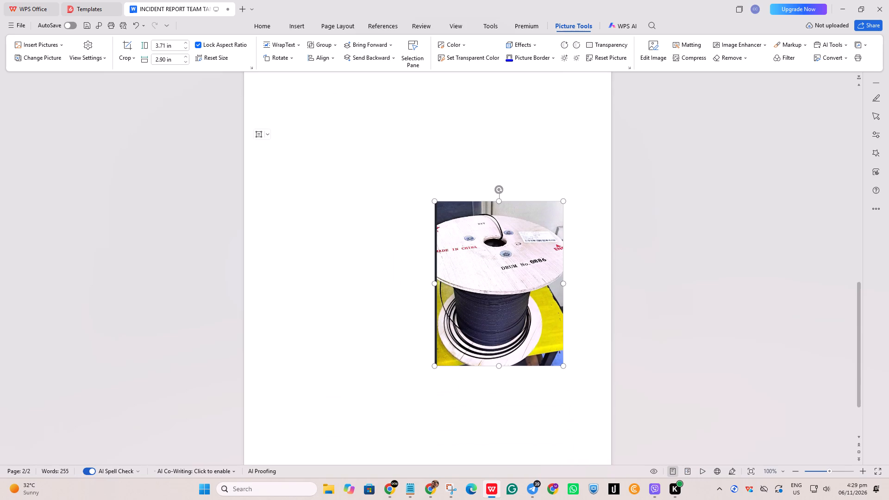
{"action": "left_click_drag", "start_coordinate": [518, 294], "coordinate": [526, 359]}
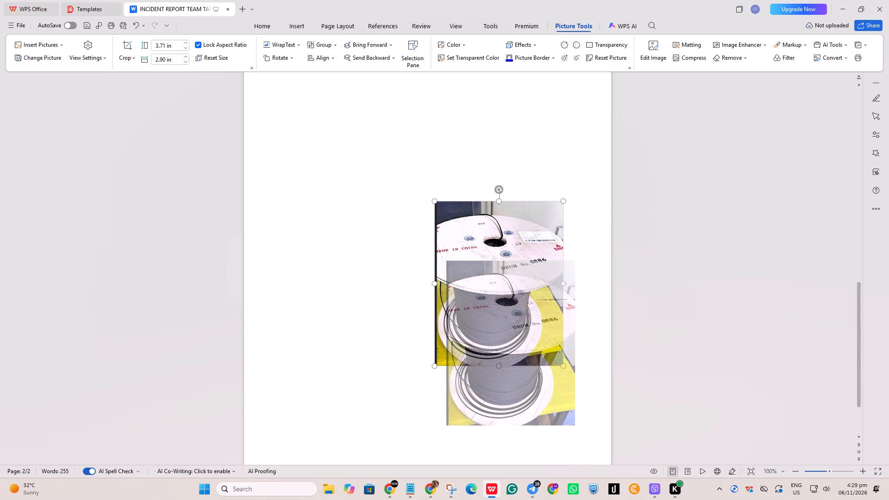
{"action": "left_click_drag", "start_coordinate": [526, 359], "coordinate": [526, 359]}
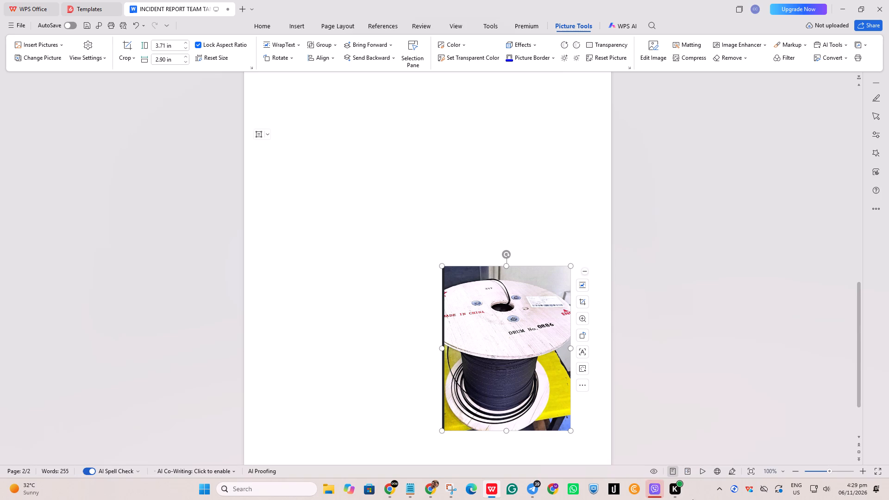
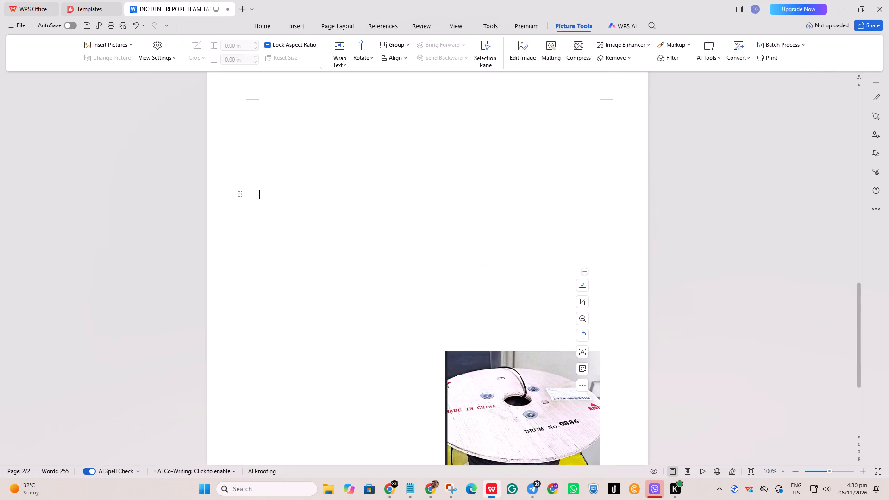
Place the close-up picture of the cable marking on the second page and shrink it proportionally to about 3.46 in high by 3.03 in wide.
{"action": "left_click", "coordinate": [396, 213]}
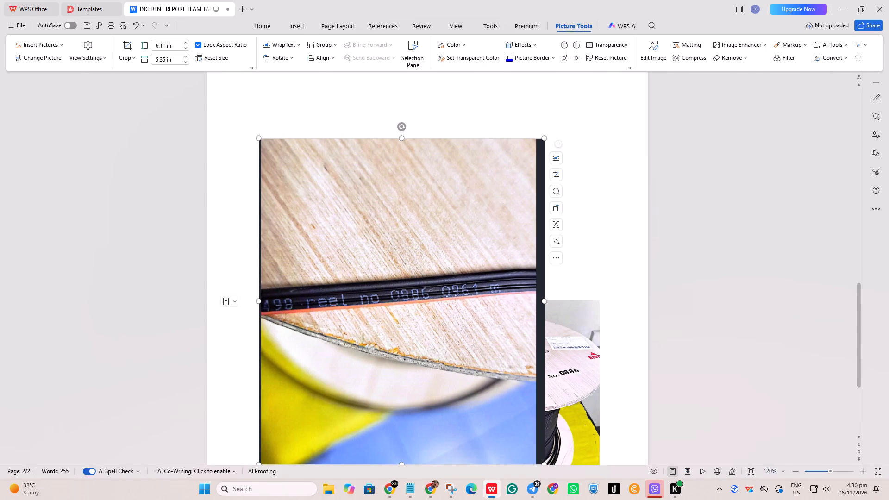
{"action": "scroll", "coordinate": [446, 306], "scroll_direction": "down", "scroll_amount": 1}
{"action": "left_click_drag", "start_coordinate": [542, 424], "coordinate": [444, 243]}
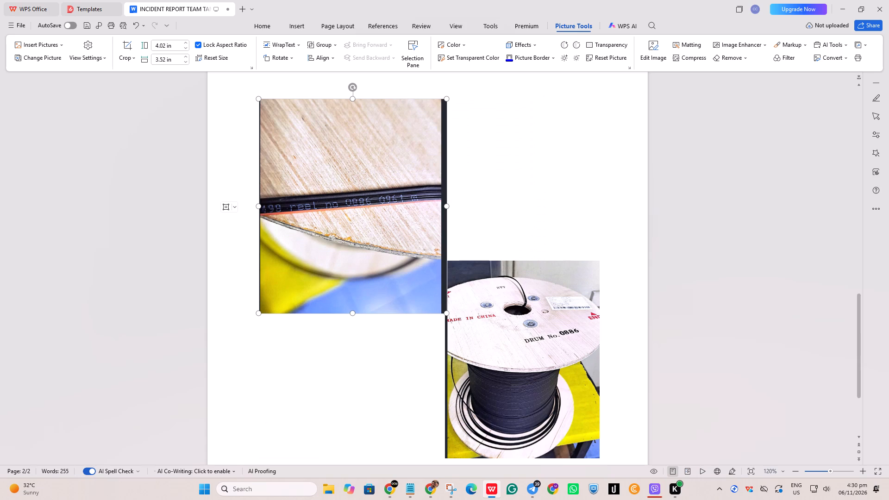
{"action": "left_click_drag", "start_coordinate": [444, 312], "coordinate": [436, 299]}
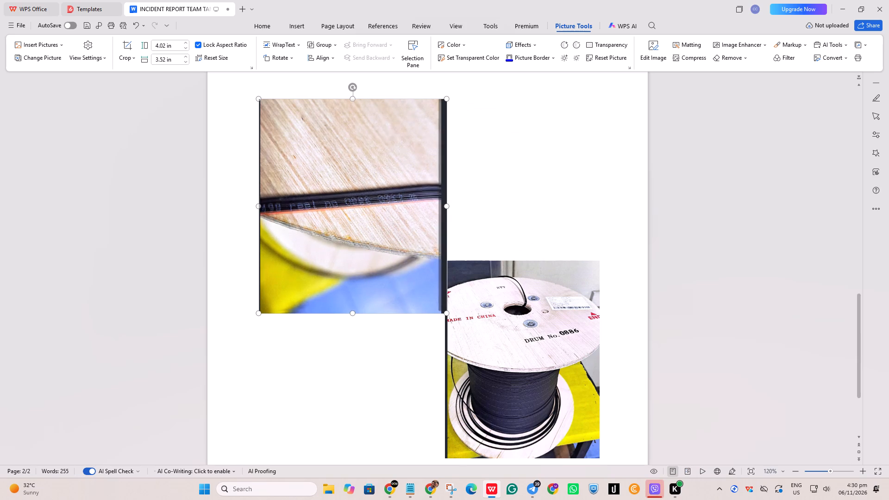
{"action": "left_click_drag", "start_coordinate": [436, 299], "coordinate": [418, 279]}
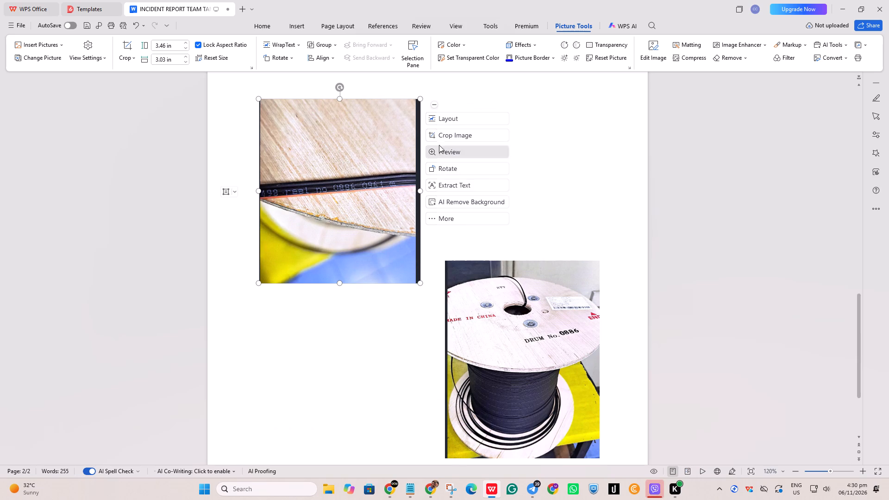
Set the cable marking picture's text wrapping to behind text and fix its position on the page.
{"action": "left_click", "coordinate": [458, 122]}
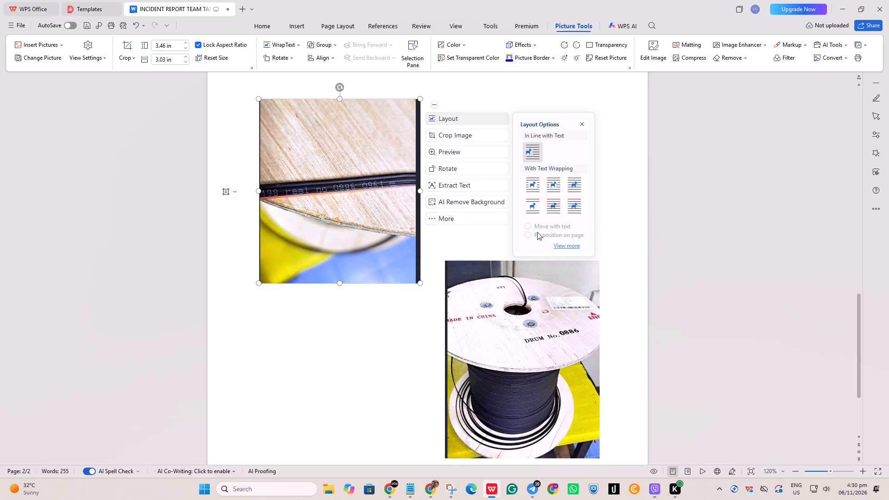
{"action": "left_click", "coordinate": [552, 206]}
{"action": "left_click", "coordinate": [529, 236]}
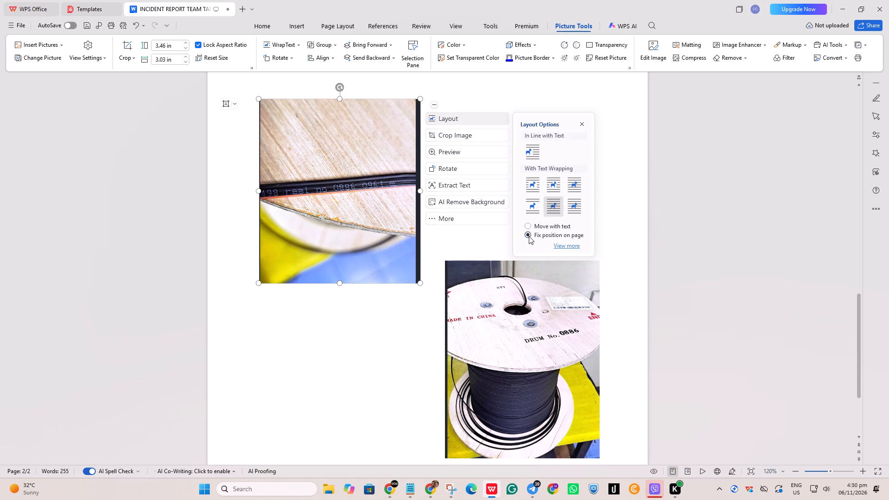
Move the cable marking picture down to the lower left area of the second page, just above the bottom margin.
{"action": "left_click_drag", "start_coordinate": [369, 213], "coordinate": [372, 388]}
{"action": "scroll", "coordinate": [580, 345], "scroll_direction": "down", "scroll_amount": 3}
{"action": "left_click_drag", "start_coordinate": [321, 280], "coordinate": [321, 285]}
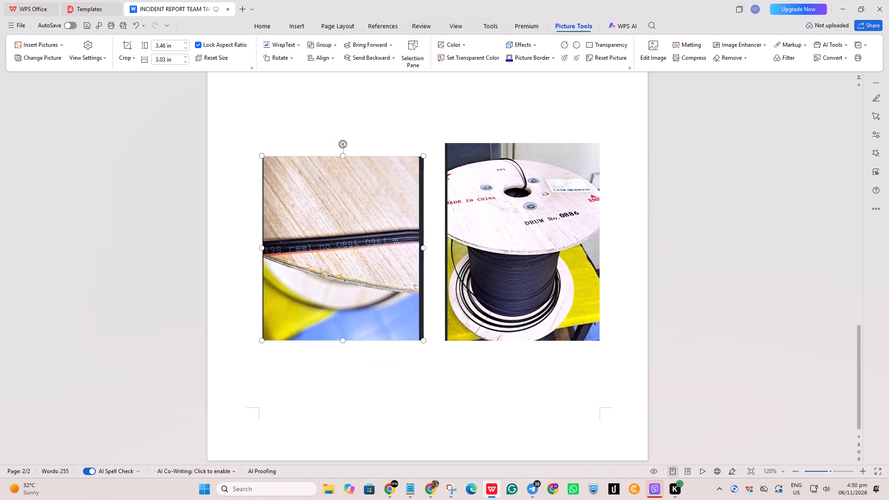
{"action": "left_click_drag", "start_coordinate": [321, 285], "coordinate": [322, 331]}
Move the drum picture down beside the cable marking picture, just above the page's bottom margin.
{"action": "left_click_drag", "start_coordinate": [495, 275], "coordinate": [498, 337]}
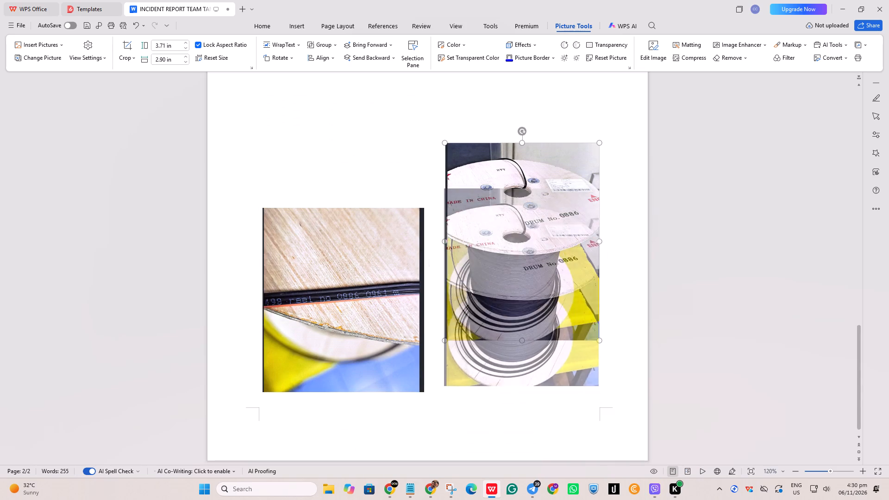
{"action": "left_click_drag", "start_coordinate": [498, 337], "coordinate": [497, 335]}
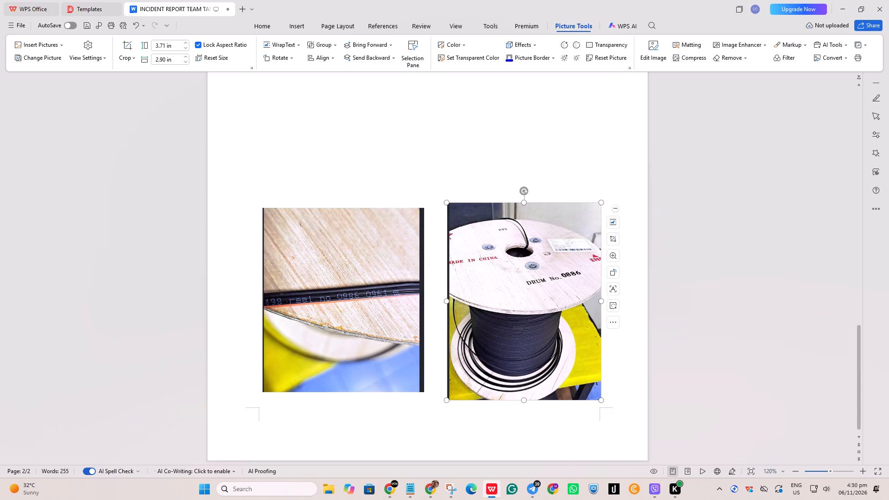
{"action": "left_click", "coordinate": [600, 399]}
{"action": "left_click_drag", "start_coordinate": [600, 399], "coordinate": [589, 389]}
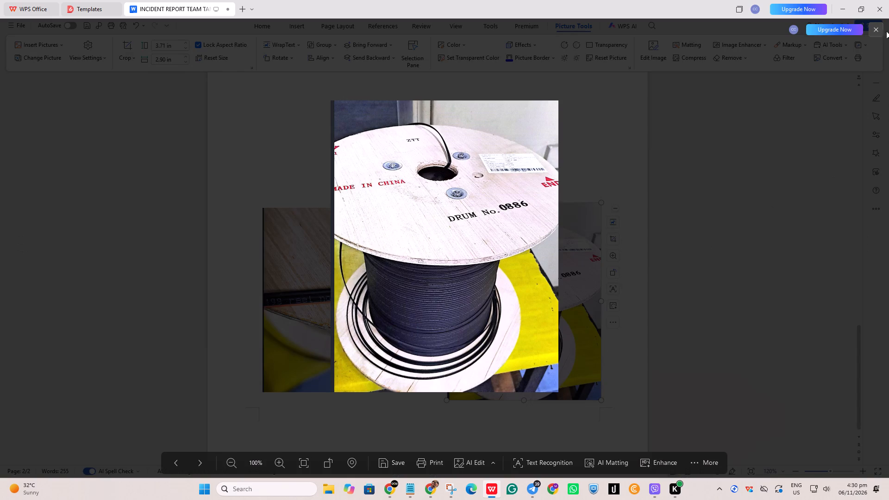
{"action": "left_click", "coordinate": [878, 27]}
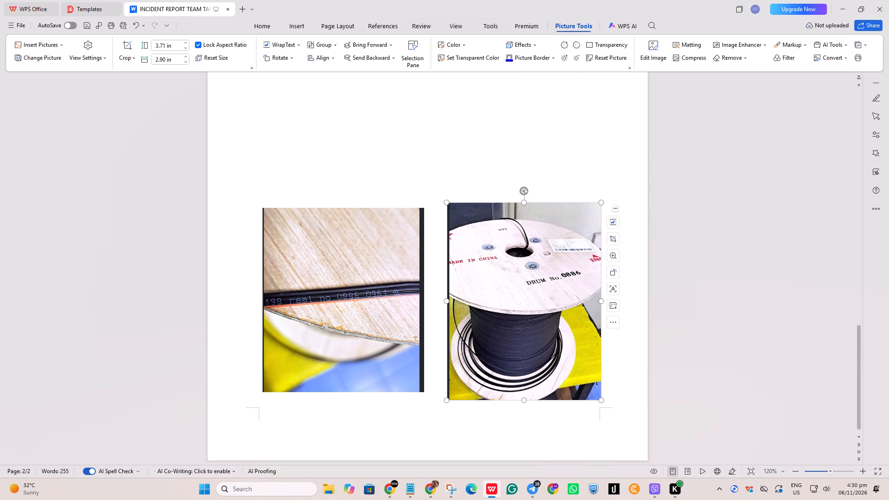
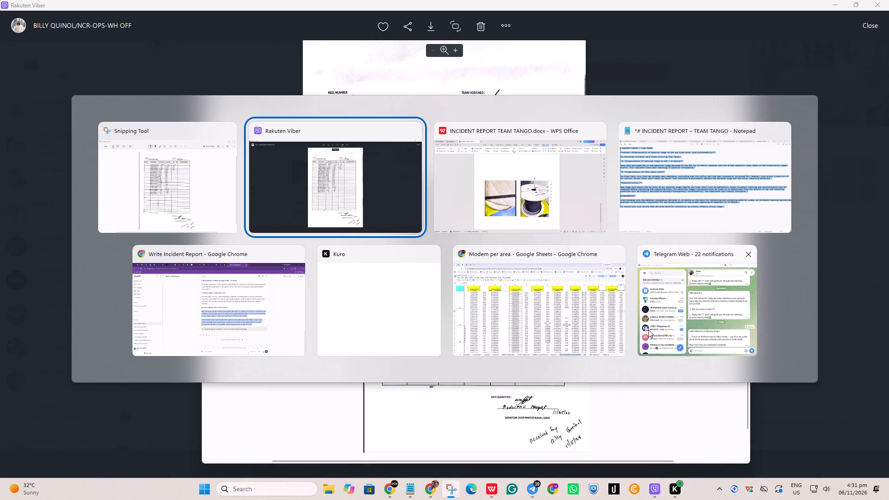
Paste the copied handwritten reel usage sheet into the blank area above the two photos on the second page.
{"action": "scroll", "coordinate": [413, 196], "scroll_direction": "up", "scroll_amount": 3}
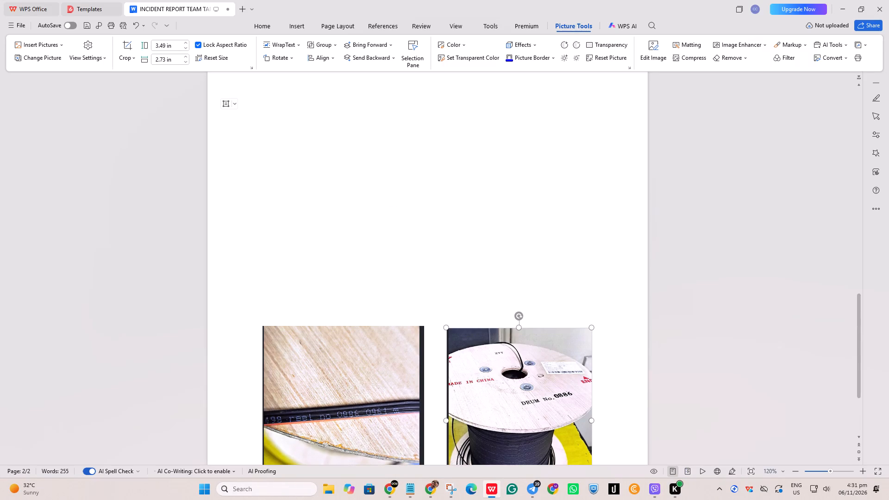
{"action": "scroll", "coordinate": [373, 163], "scroll_direction": "up", "scroll_amount": 2}
{"action": "left_click", "coordinate": [362, 210]}
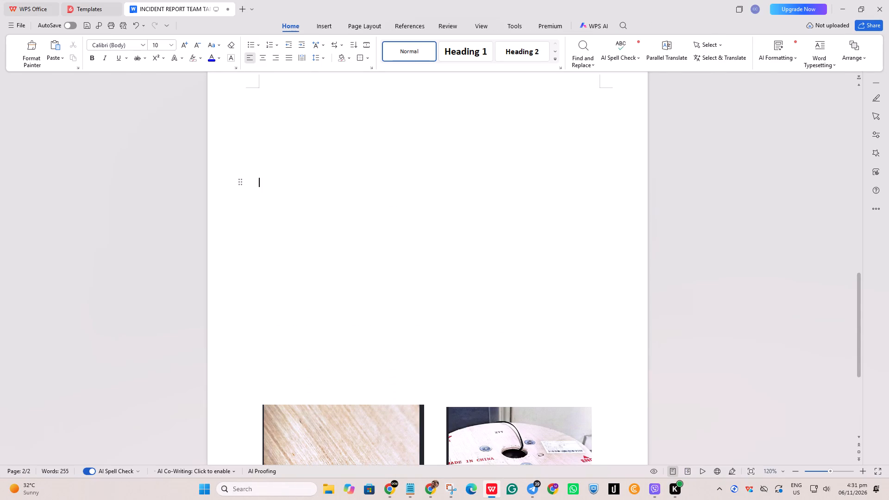
{"action": "key", "text": "ctrl+v"}
{"action": "double_click", "coordinate": [516, 320]}
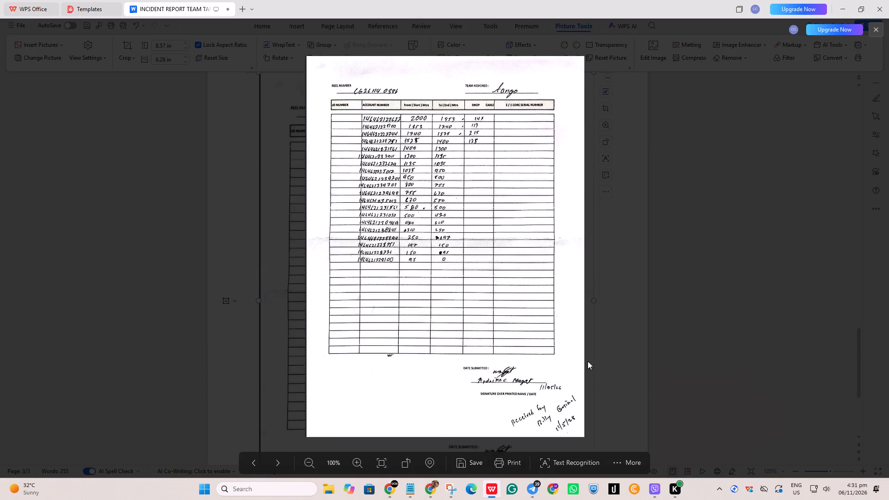
{"action": "left_click", "coordinate": [880, 30]}
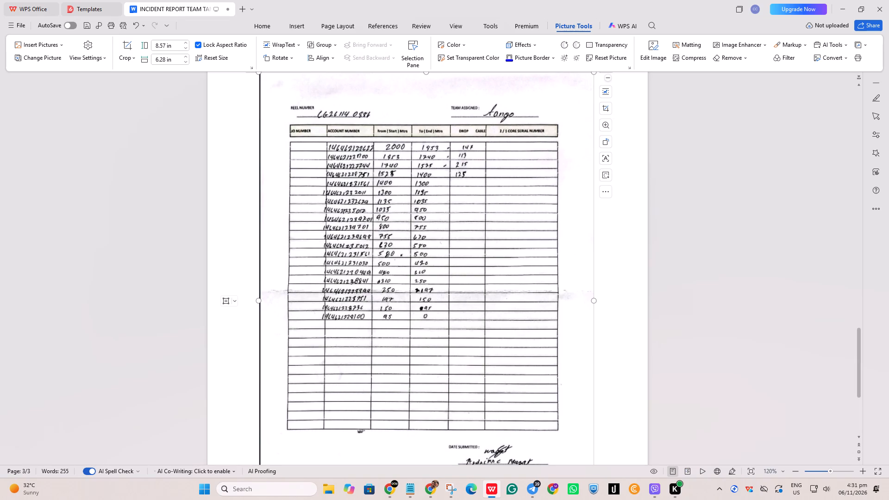
Shrink the pasted usage sheet picture proportionally to about 3.99 in high by 2.92 in wide.
{"action": "left_click_drag", "start_coordinate": [622, 366], "coordinate": [621, 278]}
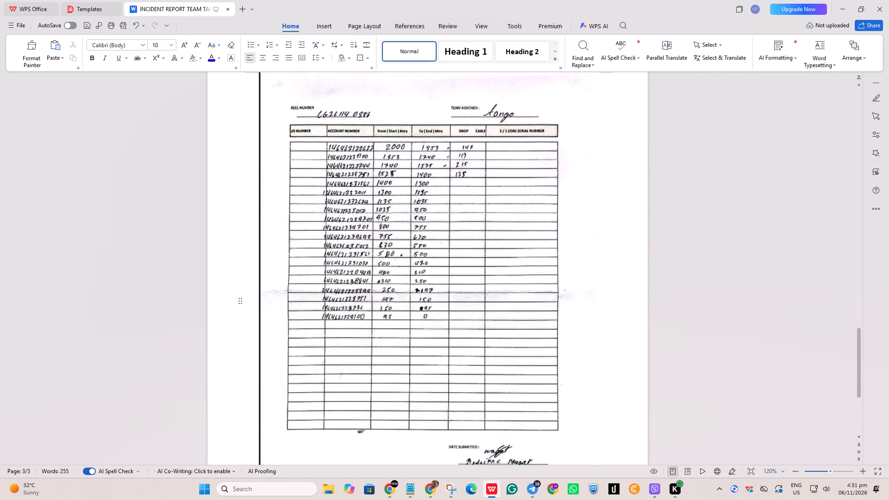
{"action": "scroll", "coordinate": [607, 347], "scroll_direction": "down", "scroll_amount": 1}
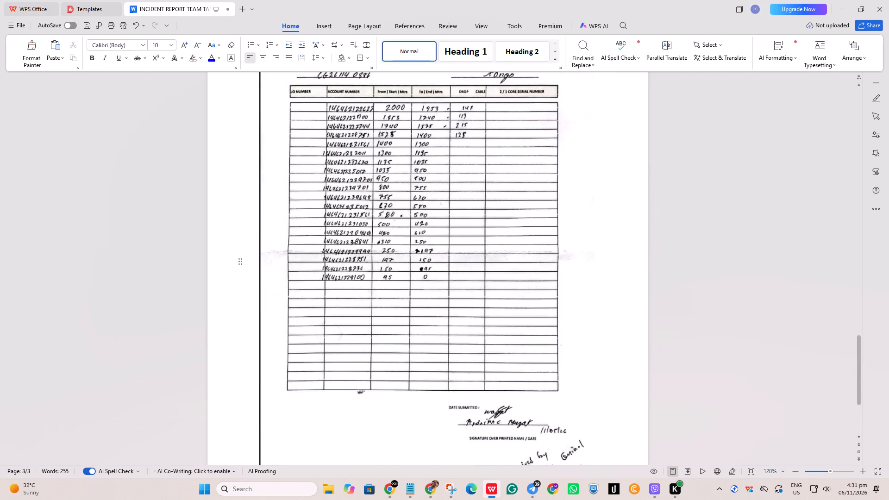
{"action": "scroll", "coordinate": [594, 358], "scroll_direction": "down", "scroll_amount": 3}
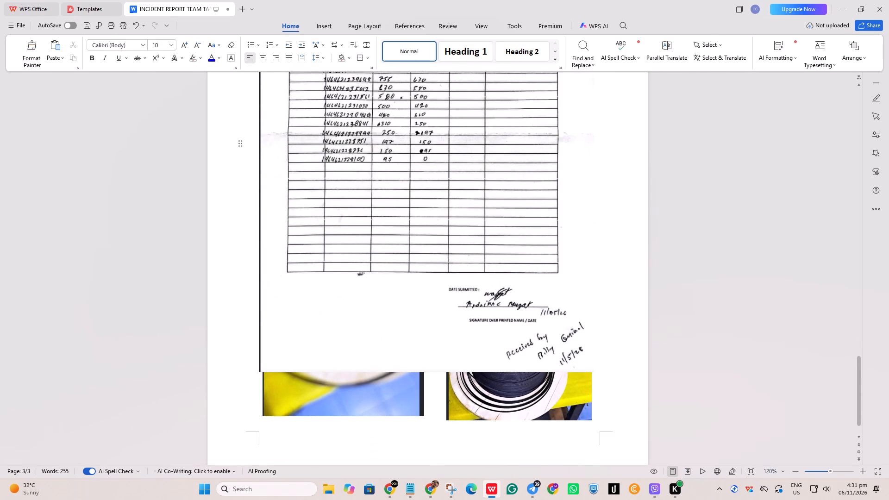
{"action": "left_click_drag", "start_coordinate": [591, 371], "coordinate": [534, 287]}
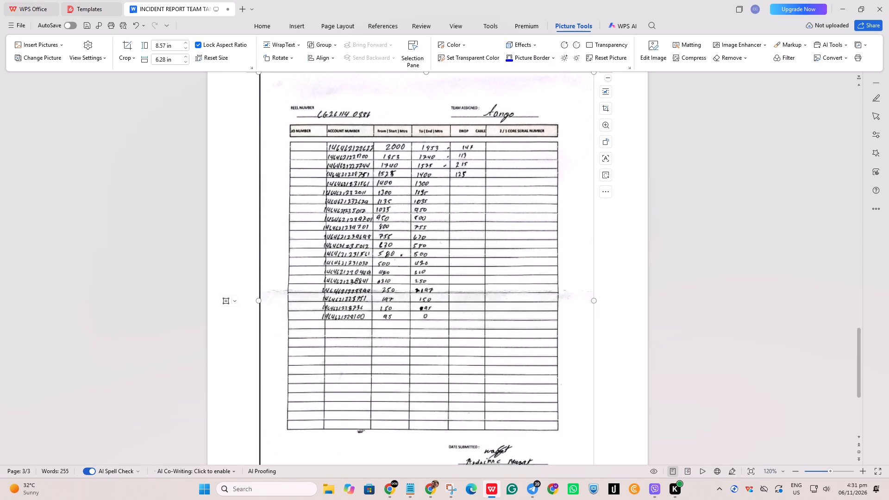
{"action": "scroll", "coordinate": [565, 347], "scroll_direction": "down", "scroll_amount": 2}
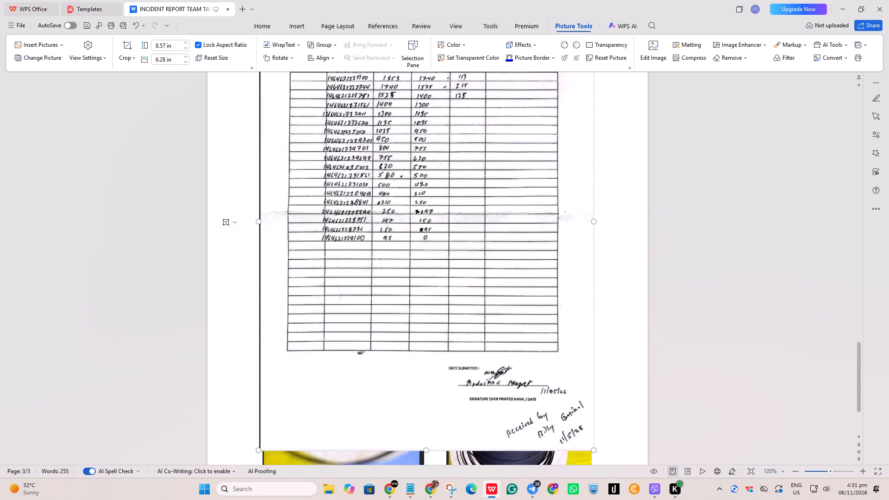
{"action": "left_click_drag", "start_coordinate": [592, 450], "coordinate": [430, 215]}
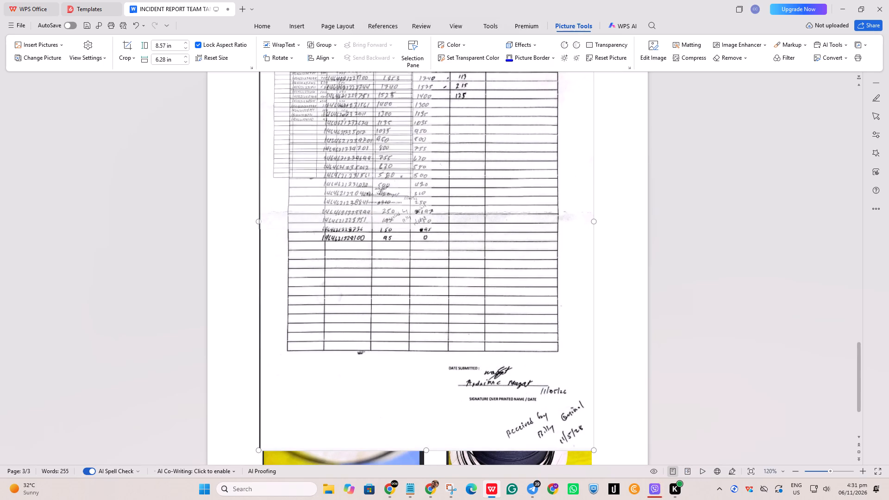
{"action": "left_click_drag", "start_coordinate": [430, 215], "coordinate": [430, 214]}
{"action": "scroll", "coordinate": [409, 207], "scroll_direction": "up", "scroll_amount": 3}
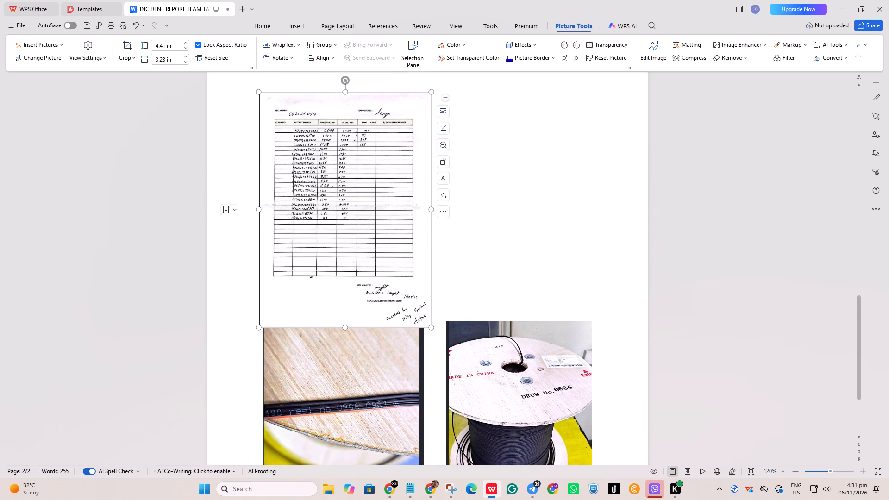
{"action": "left_click_drag", "start_coordinate": [432, 328], "coordinate": [415, 287]}
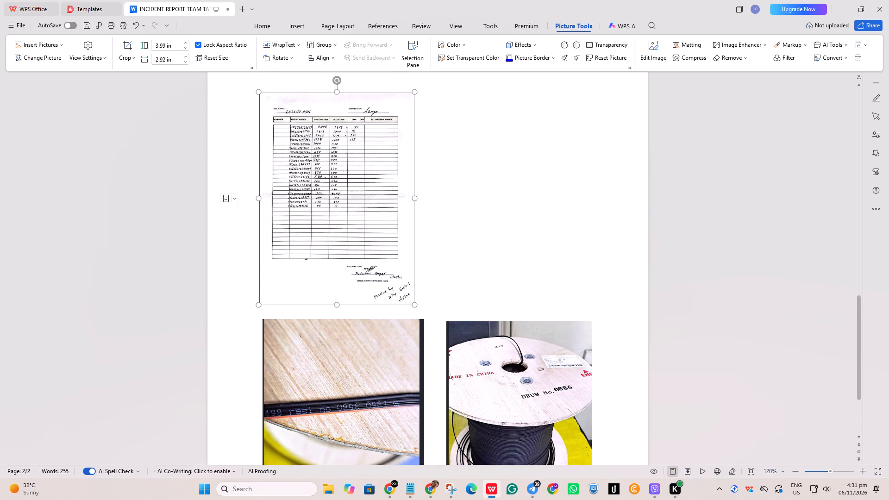
Set the usage sheet picture's text wrapping to behind text and fix its position on the page.
{"action": "left_click_drag", "start_coordinate": [376, 238], "coordinate": [396, 224]}
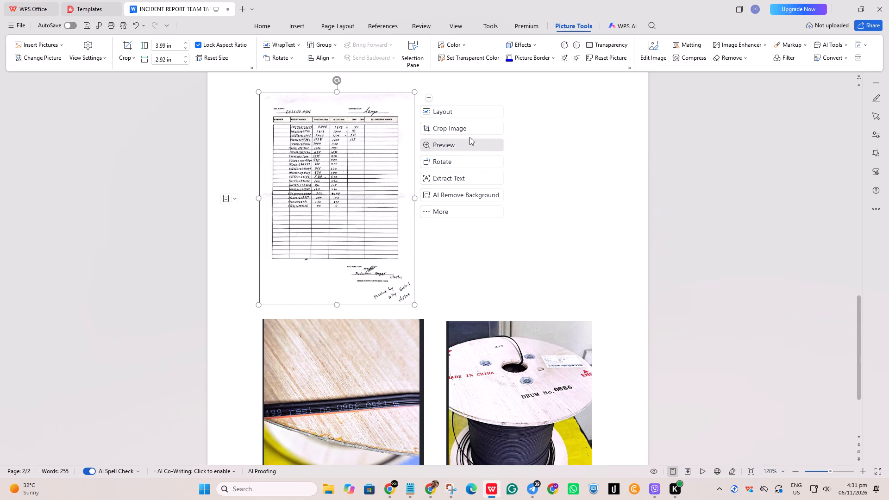
{"action": "left_click", "coordinate": [465, 115]}
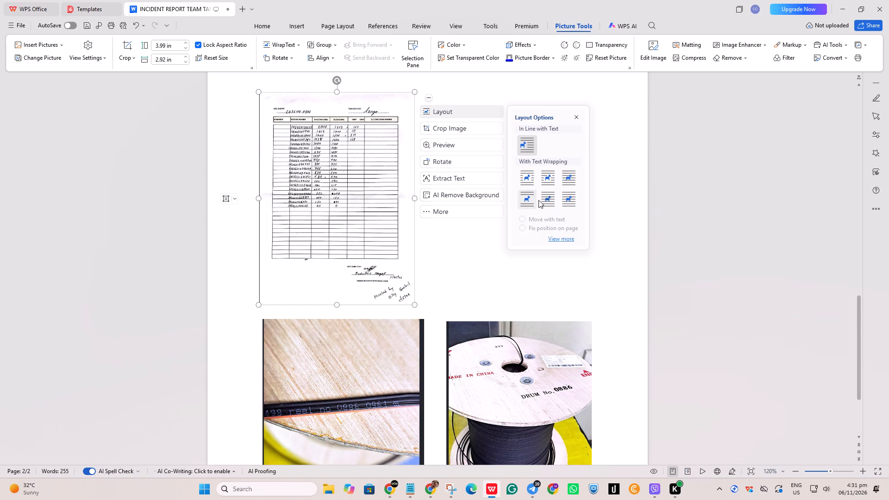
{"action": "left_click", "coordinate": [546, 200]}
{"action": "left_click", "coordinate": [524, 226]}
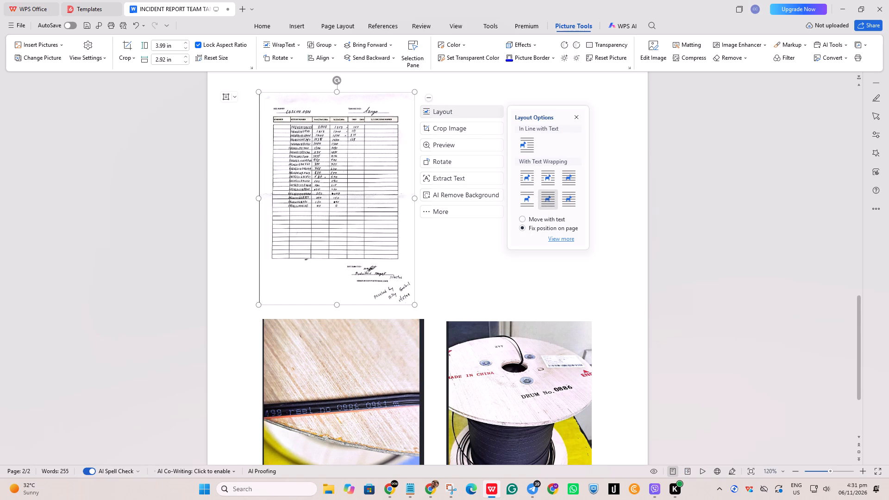
Reduce the usage sheet picture proportionally to about 3.95 in high by 2.90 in wide.
{"action": "left_click", "coordinate": [349, 250]}
{"action": "left_click_drag", "start_coordinate": [415, 304], "coordinate": [415, 297]}
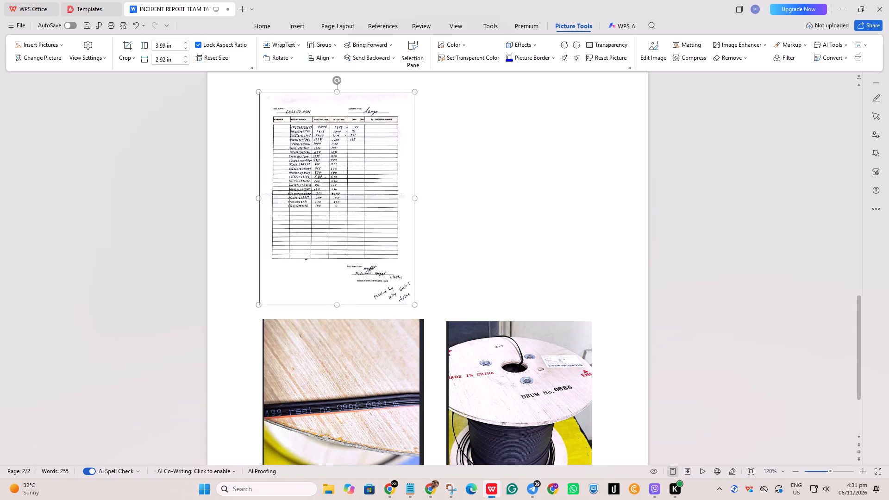
{"action": "left_click_drag", "start_coordinate": [415, 297], "coordinate": [413, 291]}
Move the usage sheet picture to the right half of the second page, directly above the drum picture.
{"action": "left_click_drag", "start_coordinate": [367, 218], "coordinate": [386, 202]}
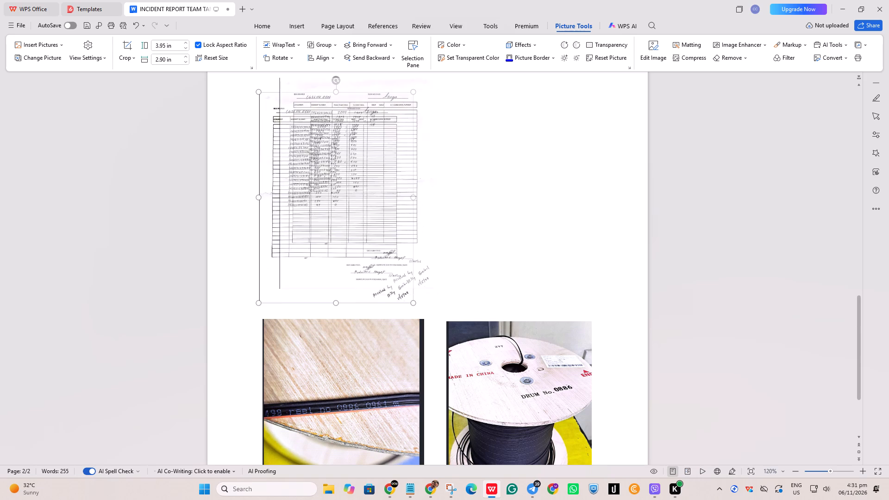
{"action": "left_click_drag", "start_coordinate": [386, 202], "coordinate": [384, 200]}
{"action": "scroll", "coordinate": [521, 253], "scroll_direction": "up", "scroll_amount": 3}
{"action": "left_click_drag", "start_coordinate": [355, 300], "coordinate": [413, 284]}
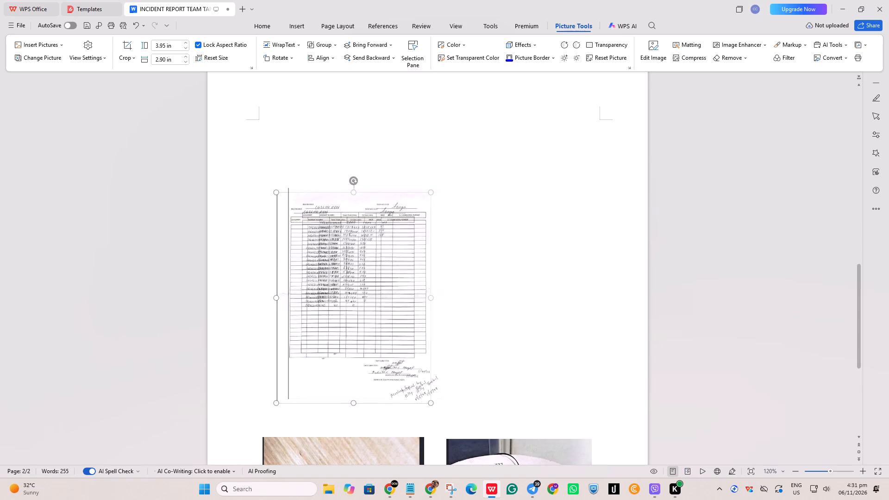
{"action": "left_click_drag", "start_coordinate": [413, 284], "coordinate": [523, 226]}
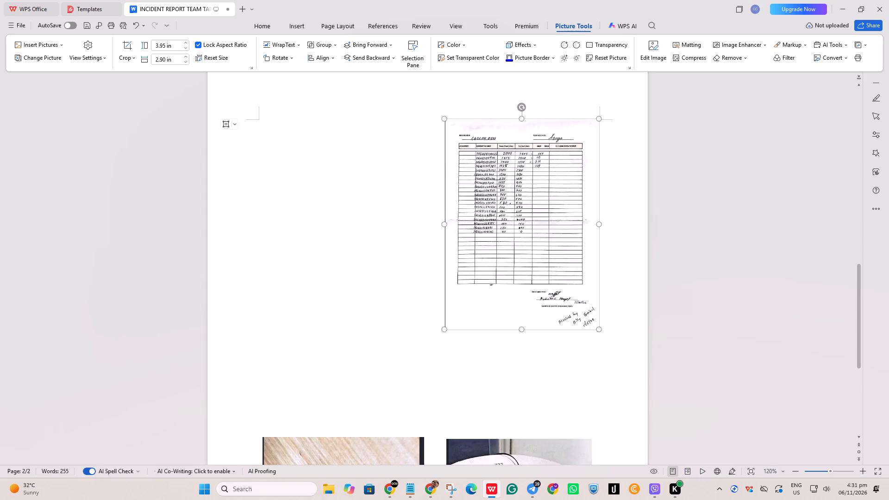
{"action": "left_click_drag", "start_coordinate": [533, 262], "coordinate": [525, 300]}
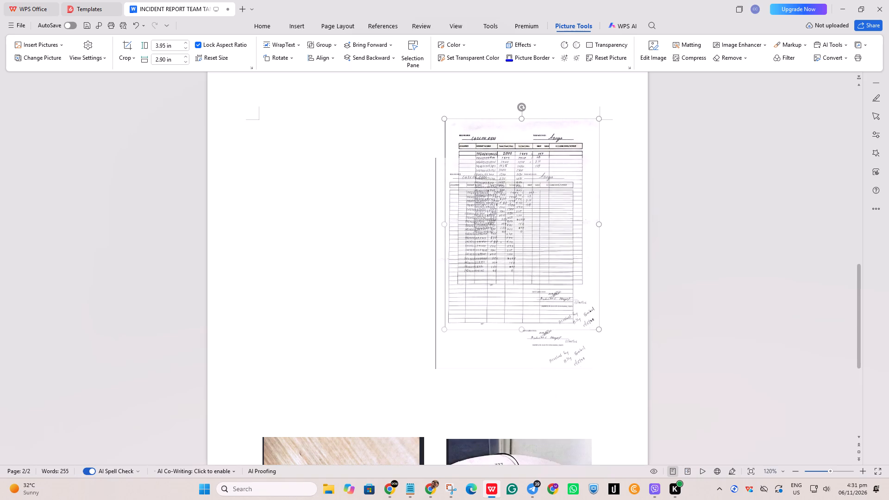
{"action": "left_click_drag", "start_coordinate": [525, 300], "coordinate": [526, 299]}
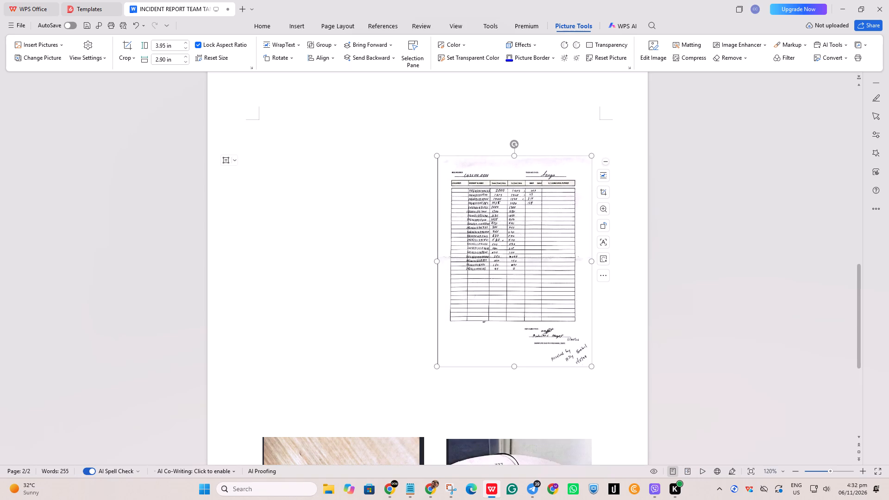
Stretch only the height of the usage sheet picture downward to about 4.43 in.
{"action": "left_click", "coordinate": [521, 289]}
{"action": "left_click", "coordinate": [513, 368]}
{"action": "left_click_drag", "start_coordinate": [513, 368], "coordinate": [512, 384]}
{"action": "left_click_drag", "start_coordinate": [512, 384], "coordinate": [512, 387]}
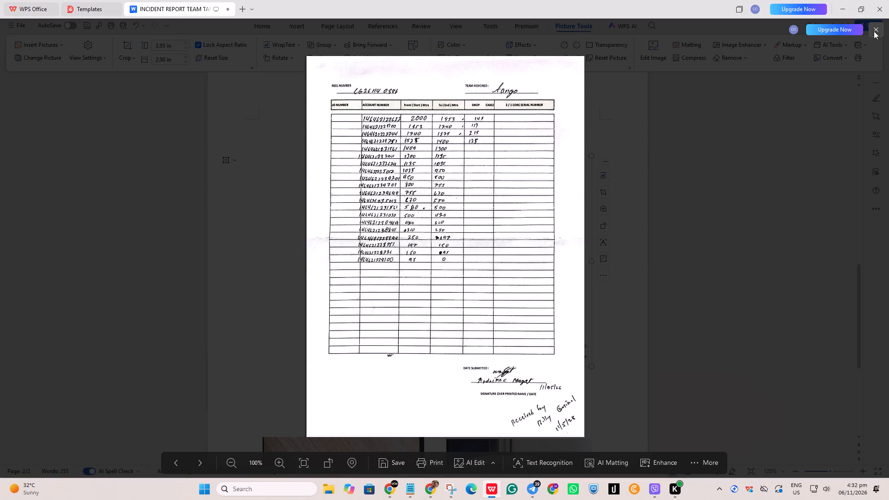
{"action": "left_click", "coordinate": [876, 29]}
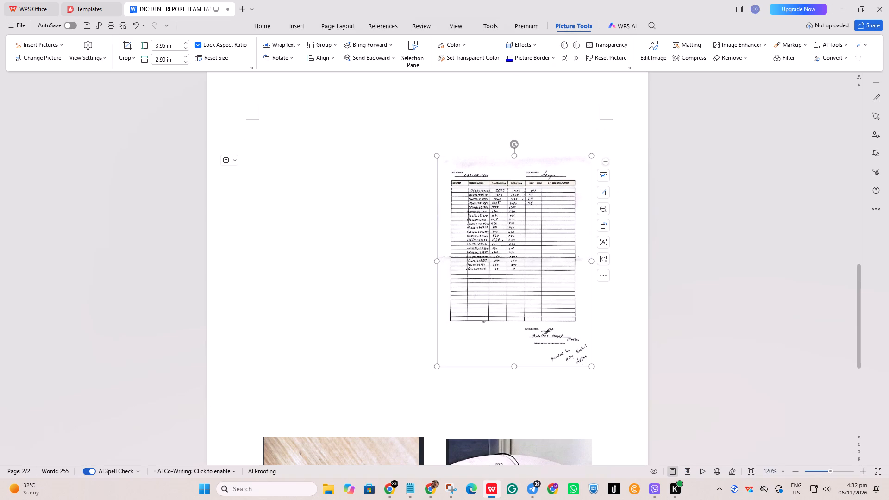
{"action": "left_click", "coordinate": [513, 156]}
{"action": "left_click_drag", "start_coordinate": [512, 156], "coordinate": [523, 122]}
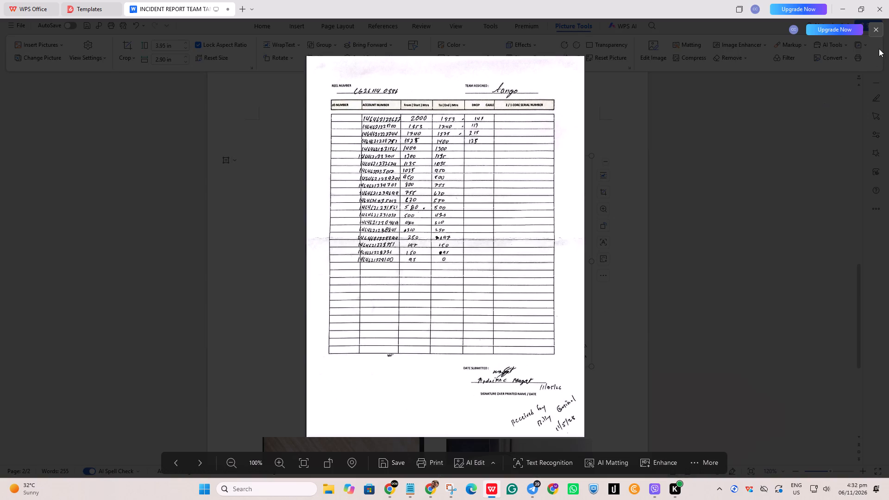
{"action": "left_click", "coordinate": [879, 31]}
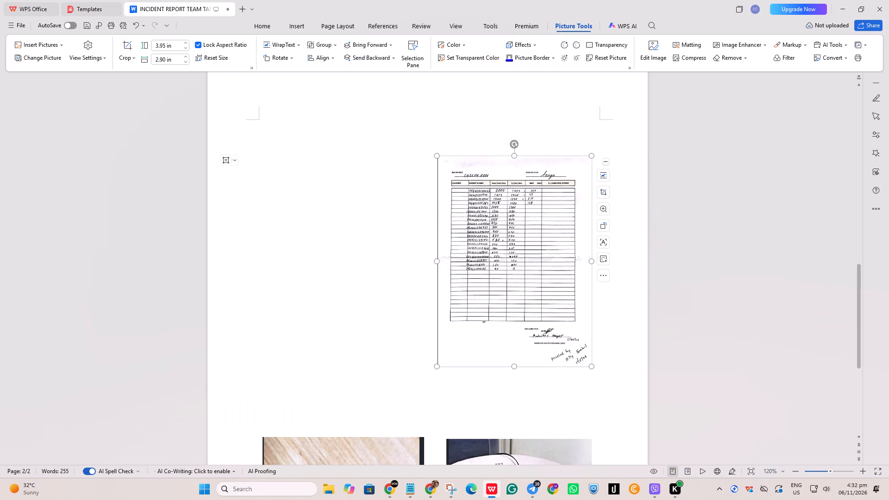
{"action": "left_click_drag", "start_coordinate": [514, 366], "coordinate": [513, 392]}
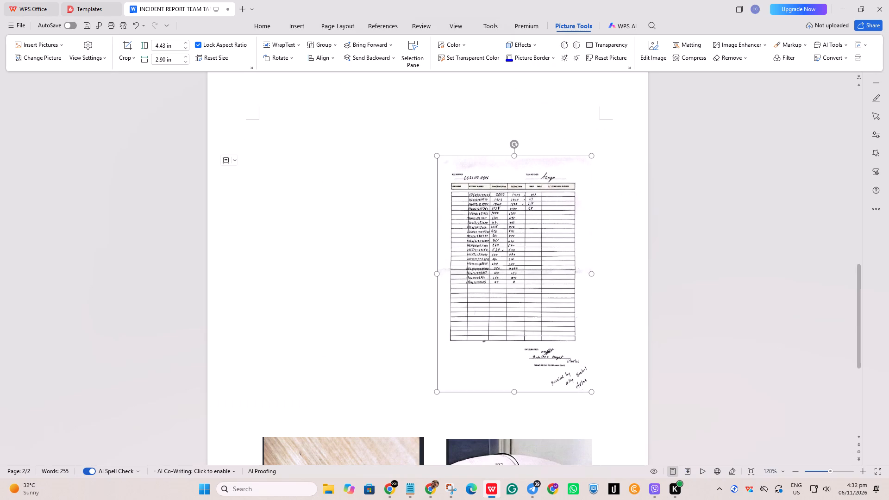
Move the usage sheet picture up, just below the second page's top margin and above the drum picture.
{"action": "left_click_drag", "start_coordinate": [531, 285], "coordinate": [532, 281]}
{"action": "left_click", "coordinate": [532, 280]}
{"action": "left_click_drag", "start_coordinate": [533, 272], "coordinate": [535, 265]}
{"action": "left_click_drag", "start_coordinate": [536, 265], "coordinate": [536, 244]}
{"action": "left_click", "coordinate": [536, 244]}
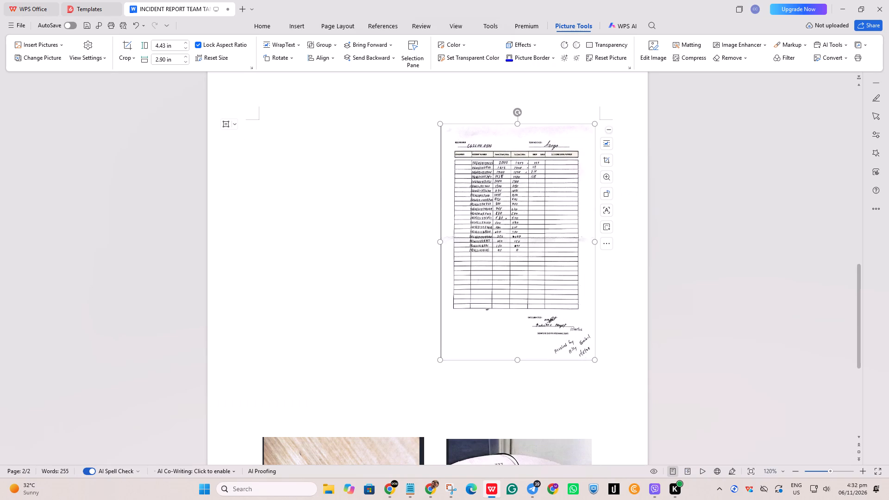
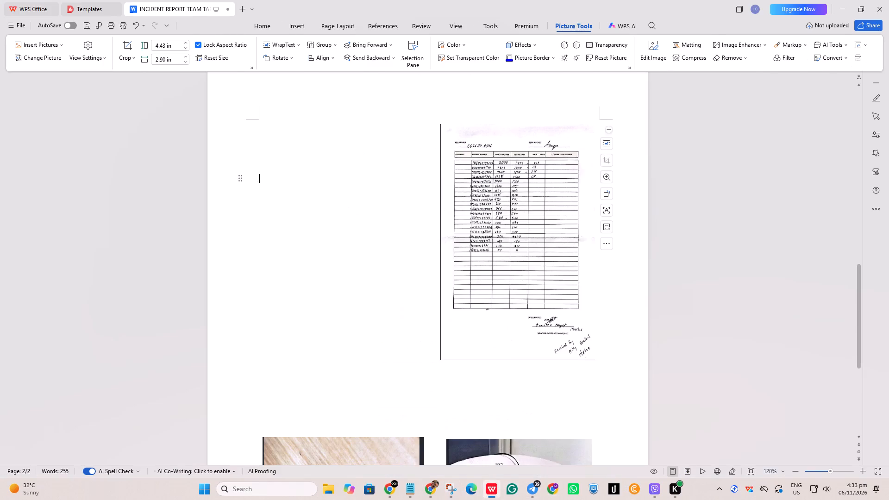
Paste the copied Team Tango chat screenshot near the top of page two, beside the usage sheet picture.
{"action": "left_click", "coordinate": [268, 134]}
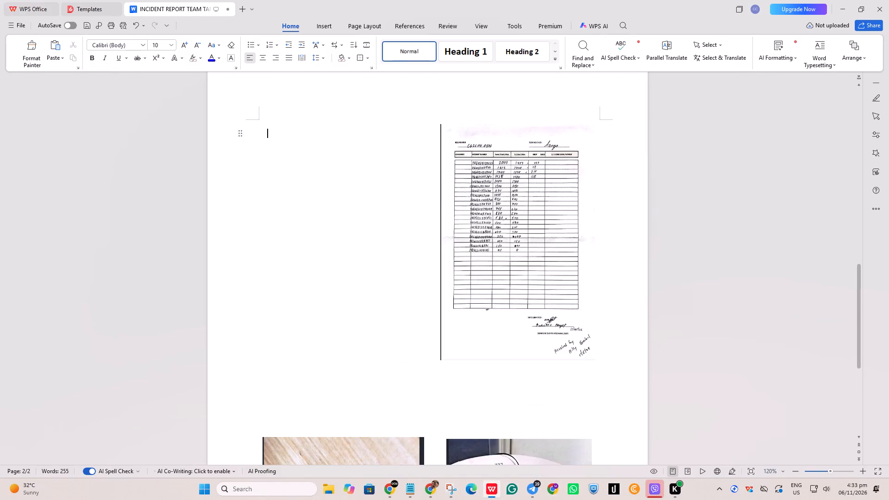
{"action": "key", "text": "ctrl+v"}
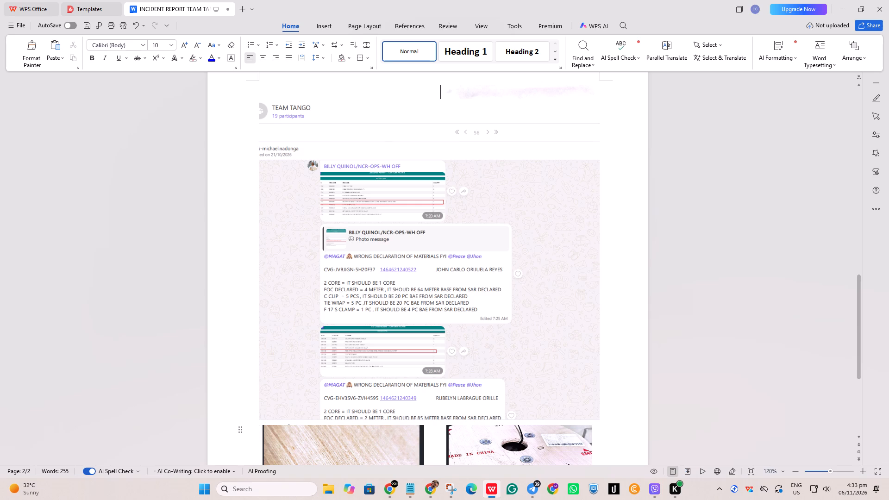
Reduce the chat screenshot proportionally to about 3.37 in high by 3.52 in wide.
{"action": "scroll", "coordinate": [657, 314], "scroll_direction": "down", "scroll_amount": 5}
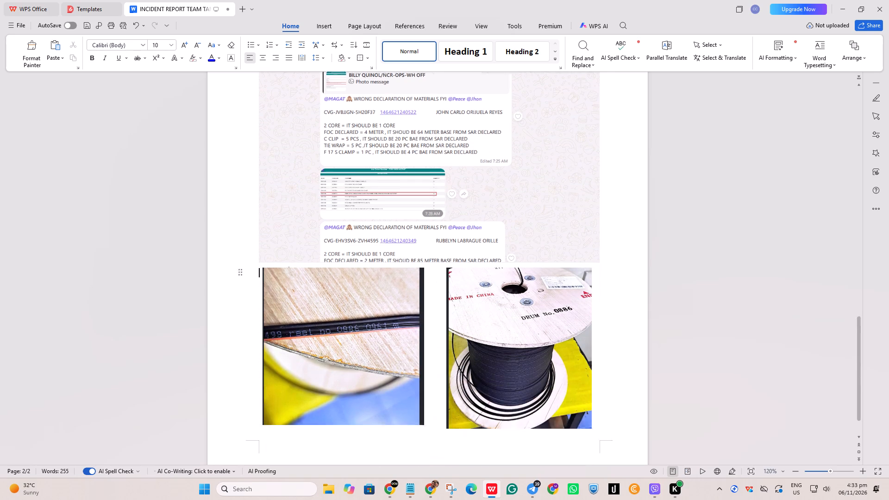
{"action": "double_click", "coordinate": [598, 222]}
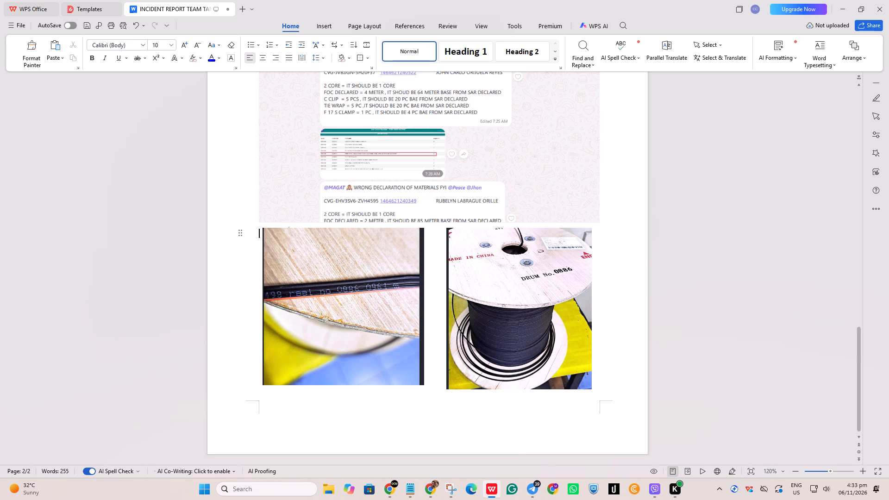
{"action": "left_click_drag", "start_coordinate": [588, 210], "coordinate": [581, 202]}
{"action": "left_click_drag", "start_coordinate": [573, 192], "coordinate": [551, 166]}
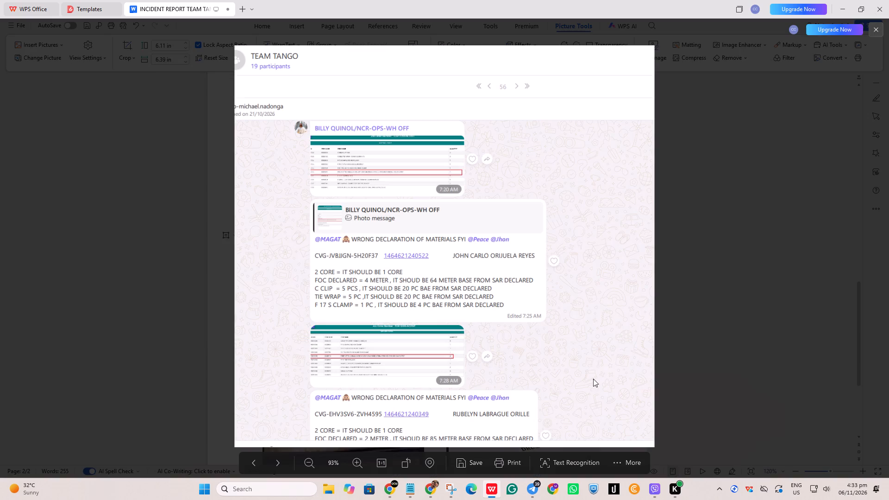
{"action": "left_click", "coordinate": [873, 31]}
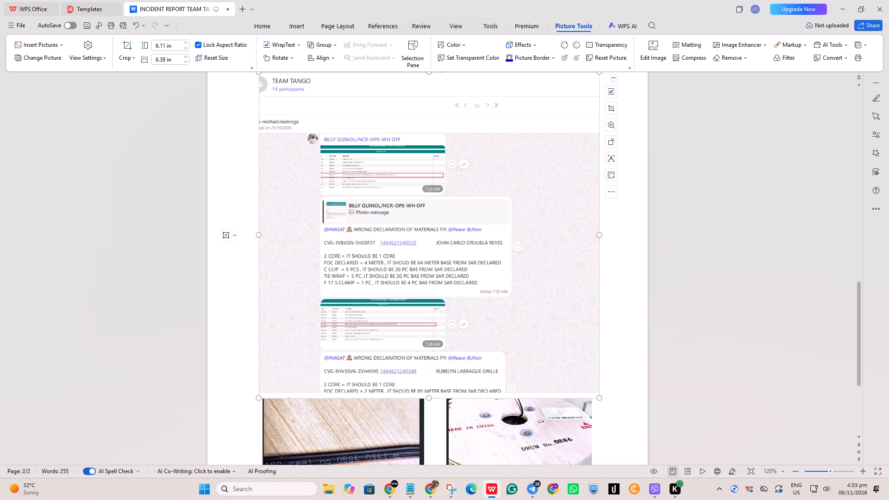
{"action": "left_click_drag", "start_coordinate": [554, 332], "coordinate": [522, 292]}
{"action": "left_click_drag", "start_coordinate": [512, 277], "coordinate": [494, 253]}
{"action": "left_click", "coordinate": [493, 252]}
{"action": "left_click_drag", "start_coordinate": [599, 398], "coordinate": [477, 256]}
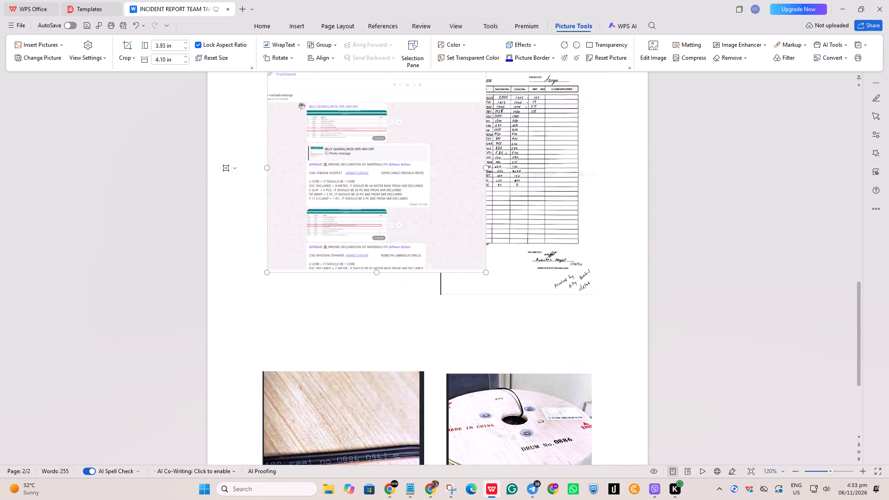
{"action": "left_click_drag", "start_coordinate": [389, 212], "coordinate": [368, 231]}
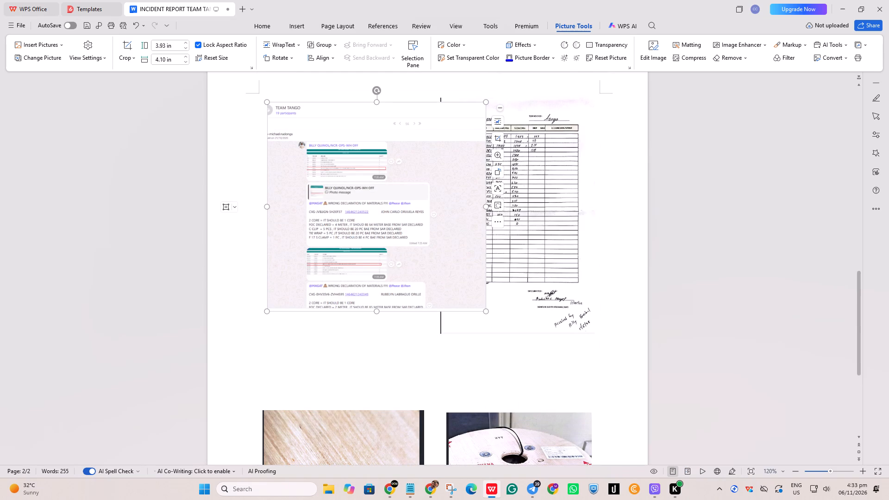
{"action": "left_click_drag", "start_coordinate": [487, 311], "coordinate": [429, 283]}
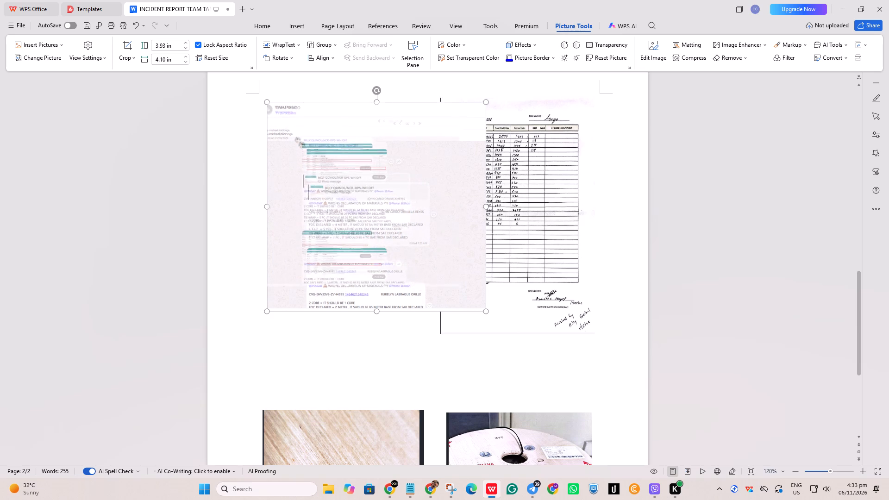
{"action": "left_click_drag", "start_coordinate": [429, 283], "coordinate": [426, 281]}
{"action": "left_click", "coordinate": [426, 281]}
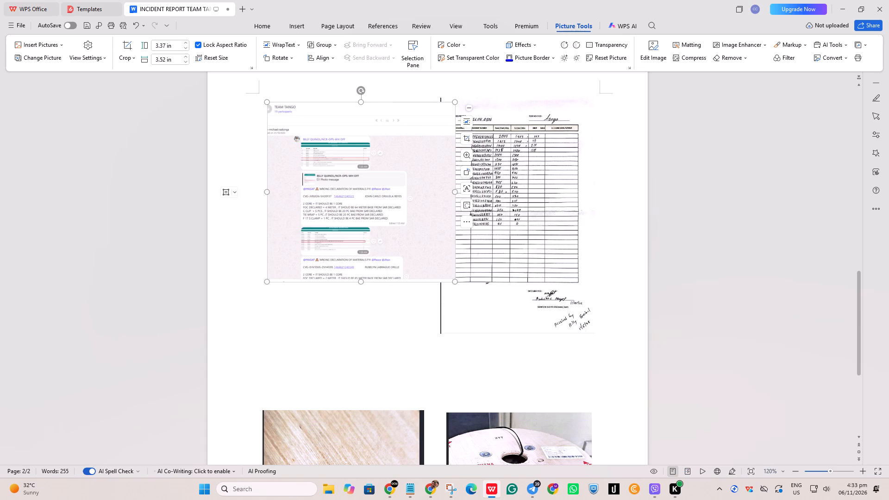
Narrow and vertically stretch the chat screenshot to about 4.53 in high by 2.84 in wide, clear of the usage sheet.
{"action": "left_click_drag", "start_coordinate": [456, 192], "coordinate": [431, 192]}
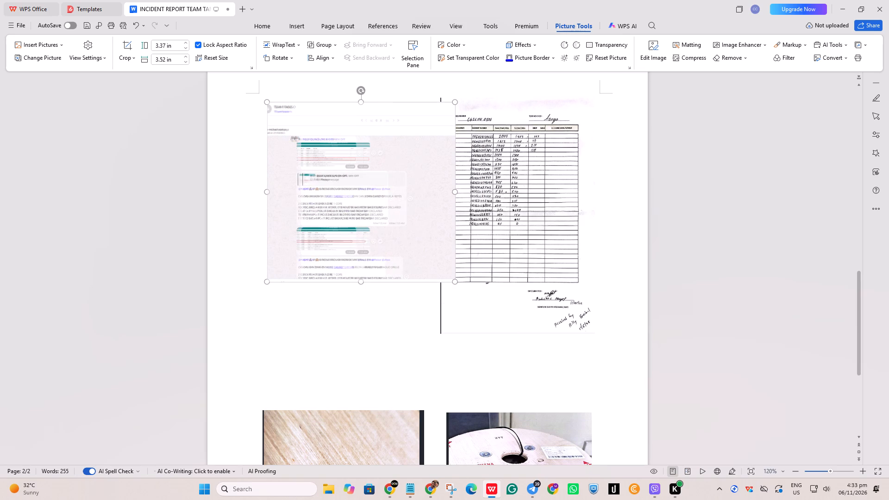
{"action": "left_click_drag", "start_coordinate": [431, 192], "coordinate": [412, 193]}
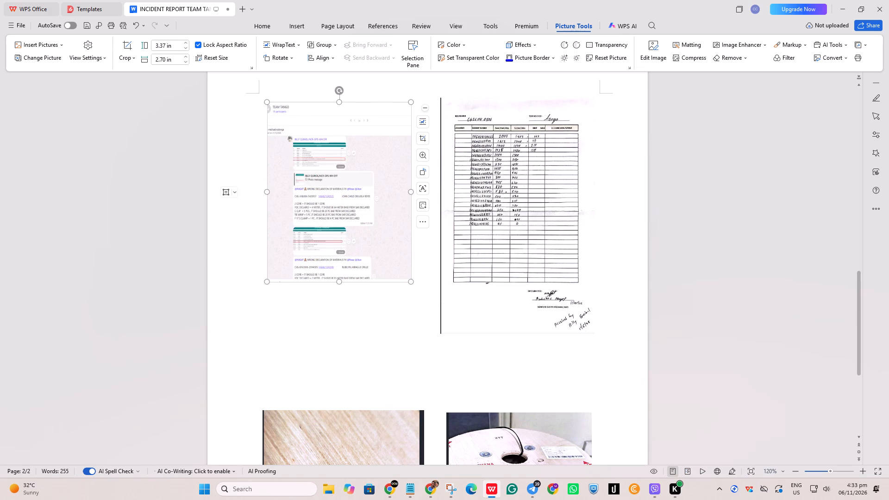
{"action": "left_click_drag", "start_coordinate": [338, 281], "coordinate": [329, 344]}
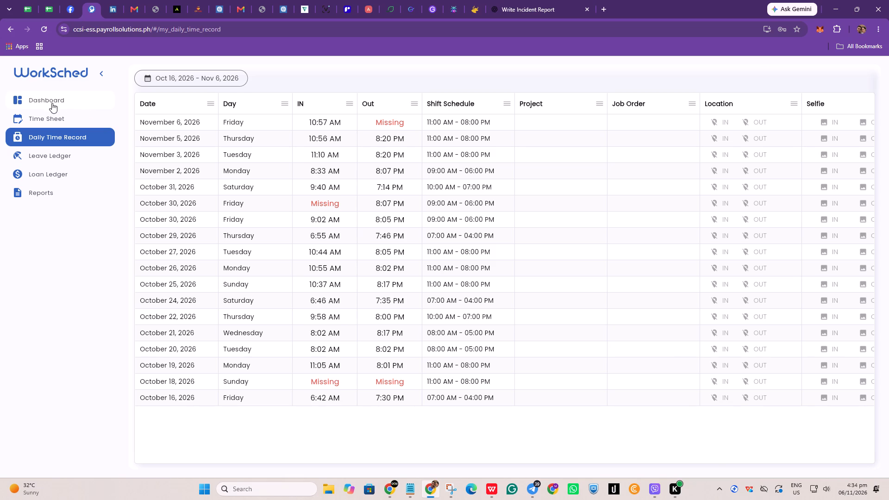
Switch to WorkSched in Chrome, open the Overtime records and filter them to Approved status across all dates.
{"action": "left_click", "coordinate": [713, 404]}
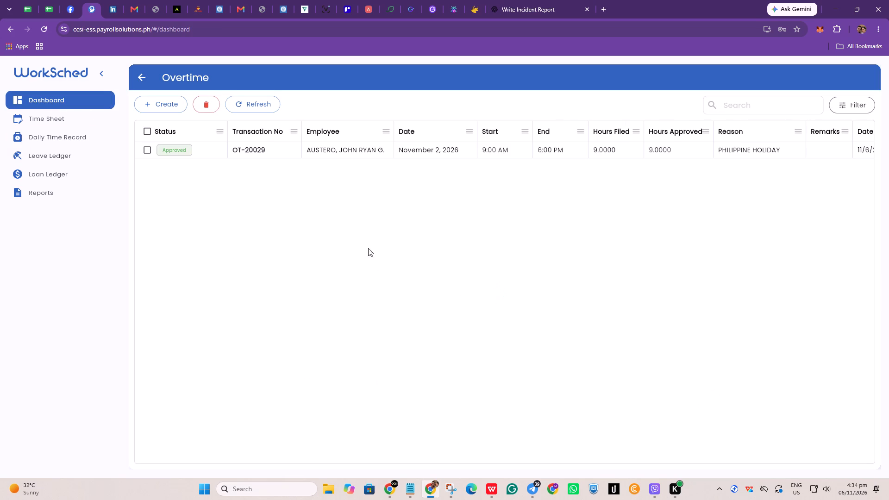
{"action": "left_click", "coordinate": [854, 112]}
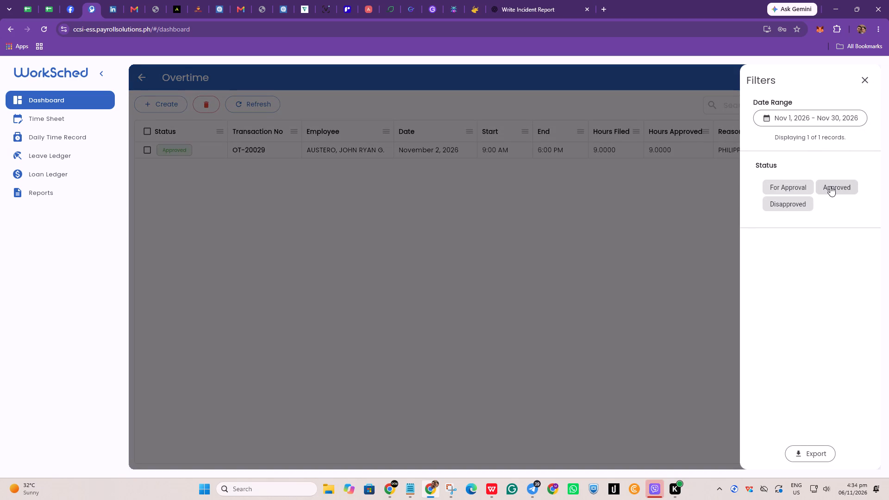
{"action": "left_click", "coordinate": [830, 186]}
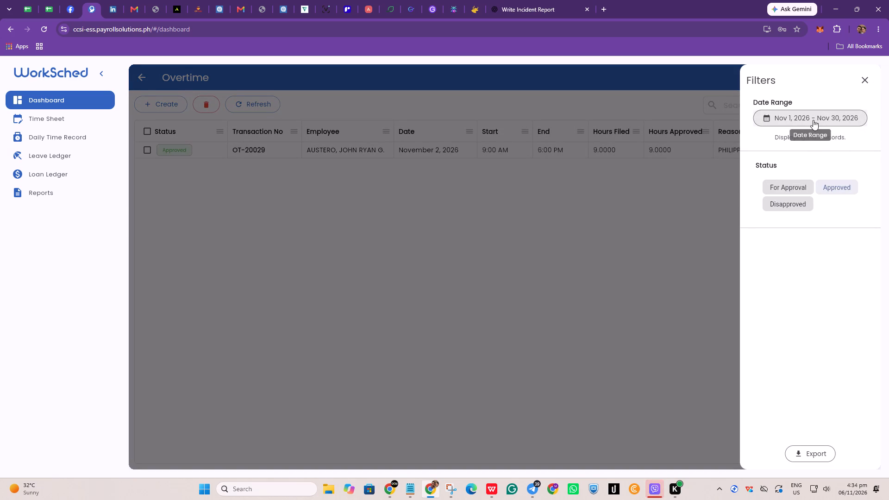
{"action": "left_click", "coordinate": [813, 119]}
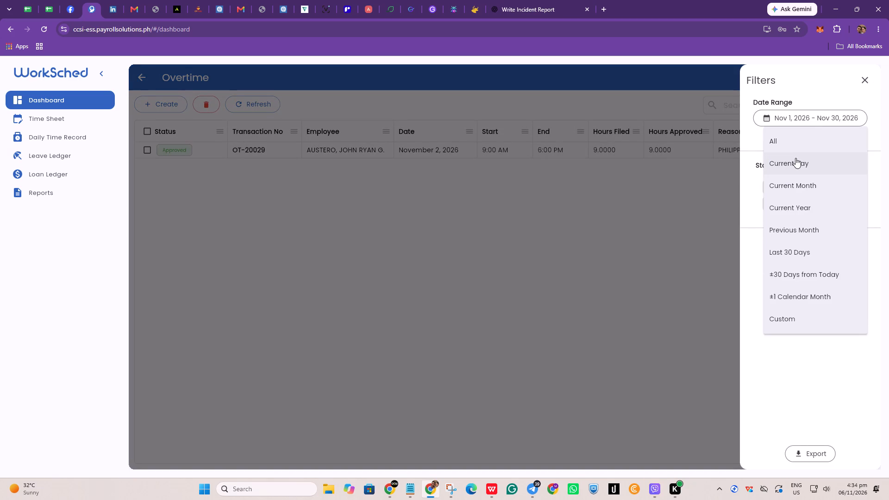
{"action": "left_click", "coordinate": [774, 144]}
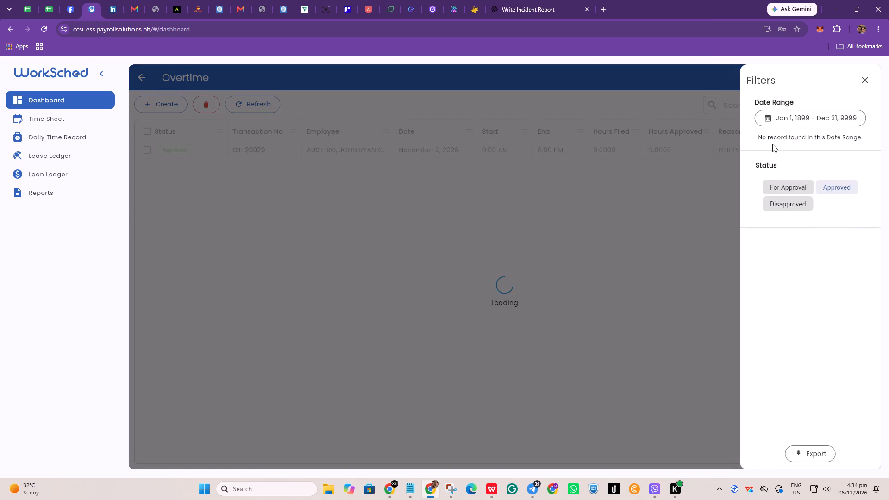
{"action": "left_click", "coordinate": [597, 322]}
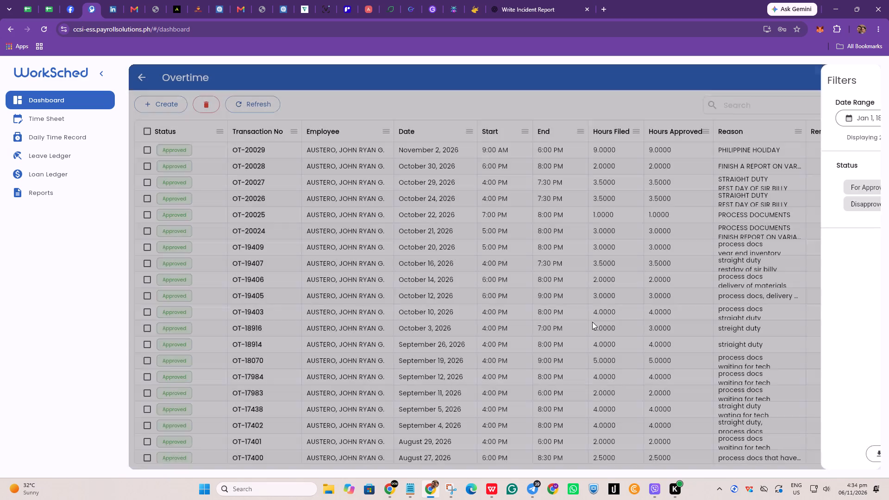
Switch back to WPS Office and save the incident report.
{"action": "key", "text": "alt+Tab"}
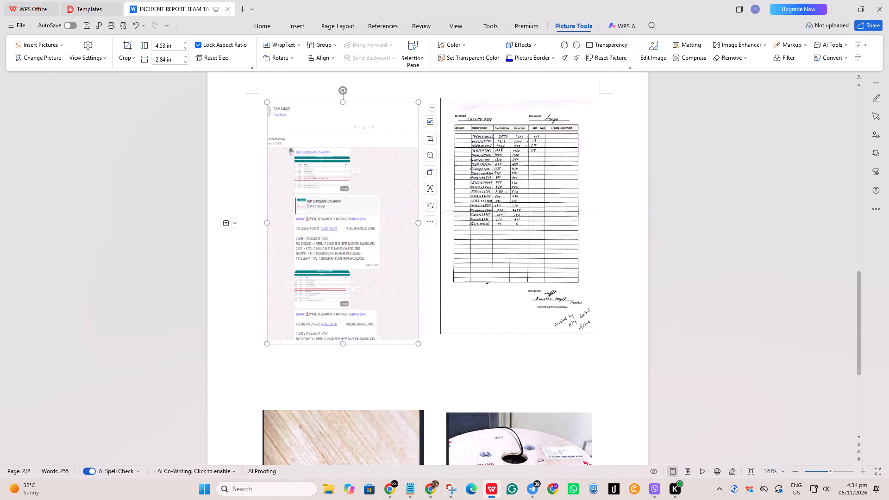
{"action": "left_click", "coordinate": [18, 28]}
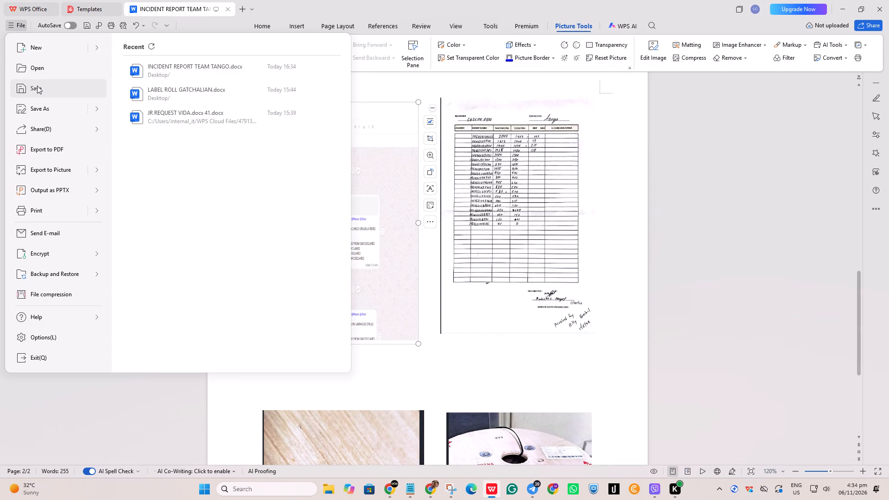
{"action": "left_click", "coordinate": [37, 86]}
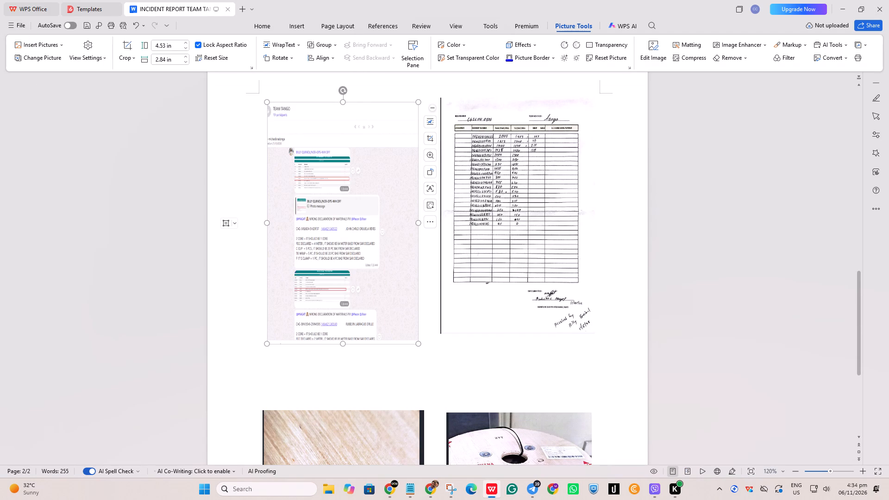
Print two copies of all pages of the incident report.
{"action": "left_click_drag", "start_coordinate": [857, 300], "coordinate": [831, 148]}
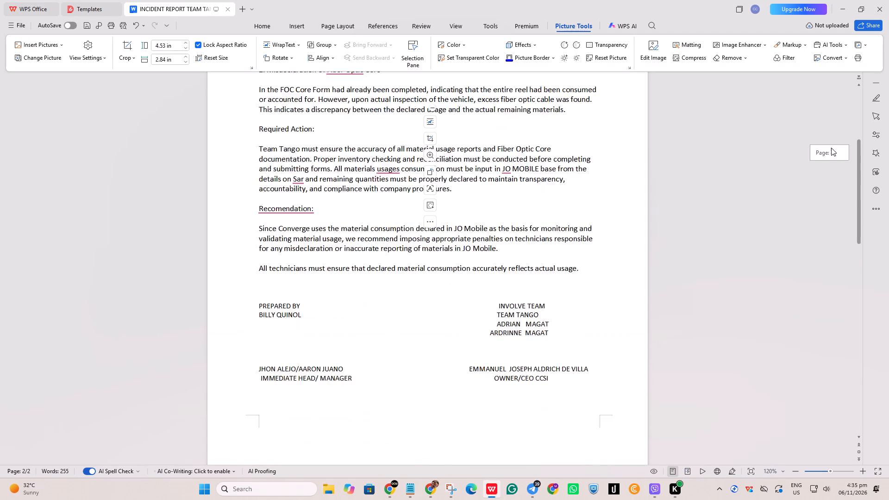
{"action": "left_click_drag", "start_coordinate": [831, 148], "coordinate": [831, 146]}
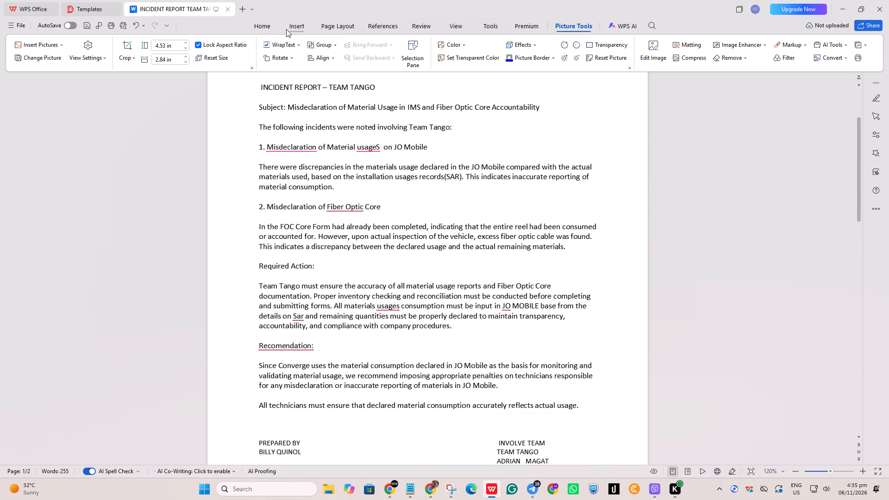
{"action": "left_click", "coordinate": [108, 26]}
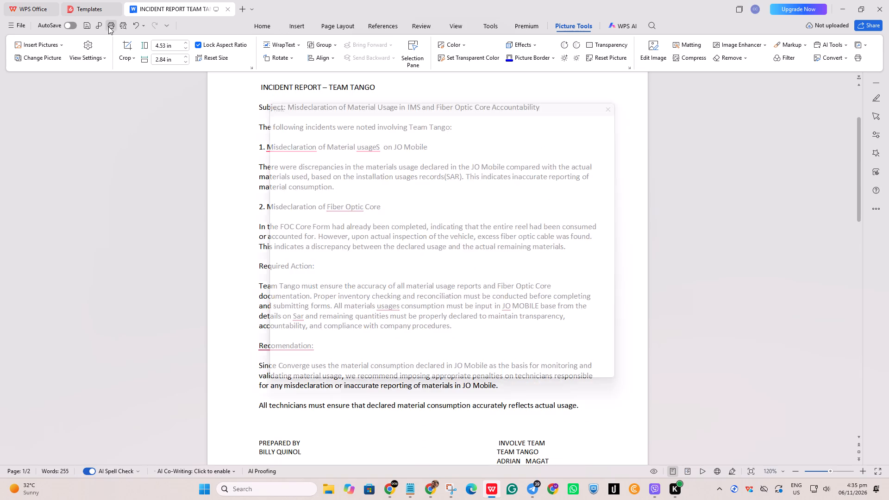
{"action": "double_click", "coordinate": [492, 221]}
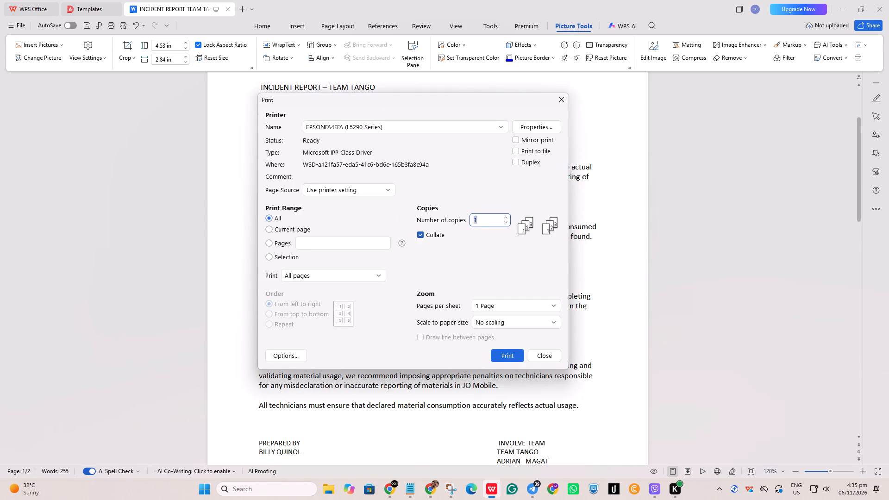
{"action": "key", "text": "2"}
{"action": "left_click", "coordinate": [778, 275]}
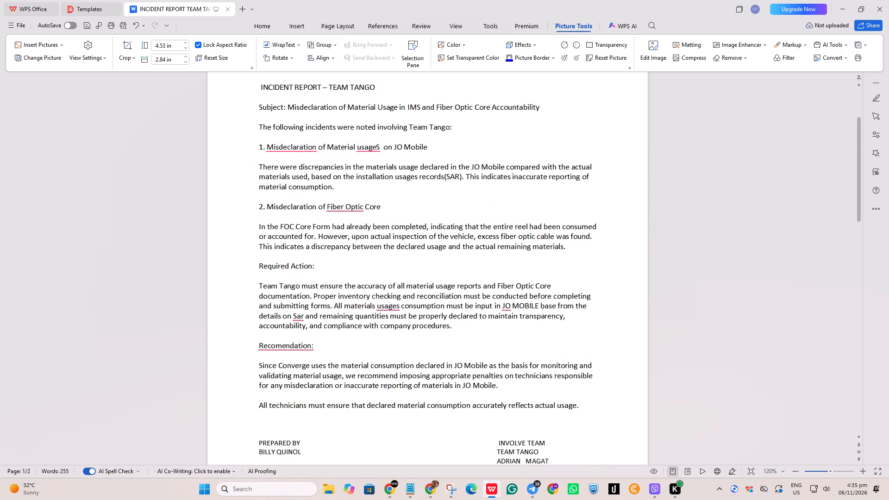
Close the incident report along with the WPS Office window.
{"action": "left_click", "coordinate": [239, 9]}
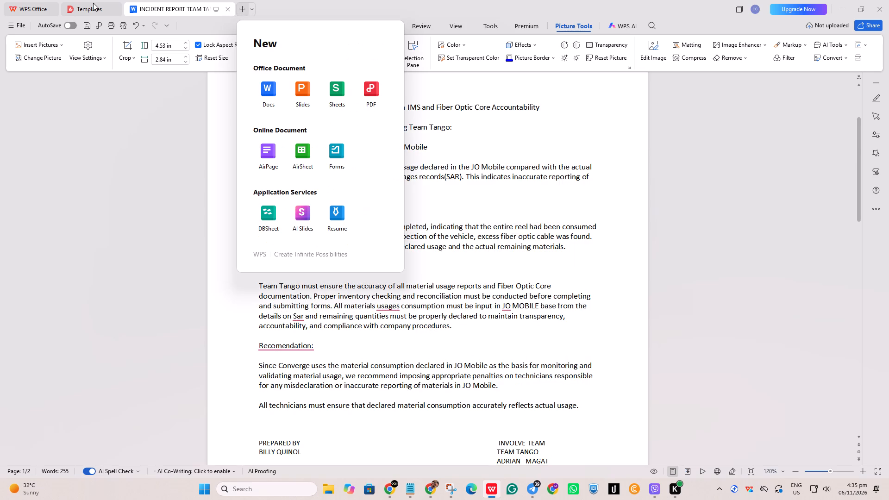
{"action": "left_click", "coordinate": [92, 3]}
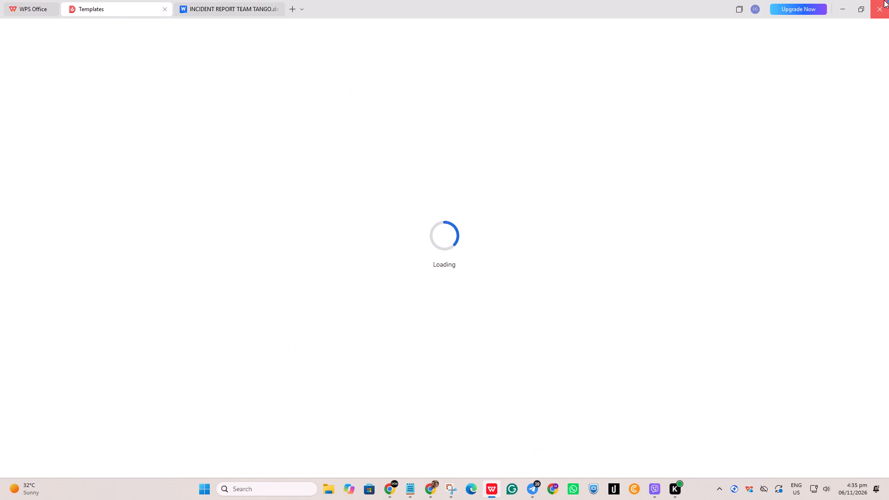
{"action": "left_click", "coordinate": [884, 0]}
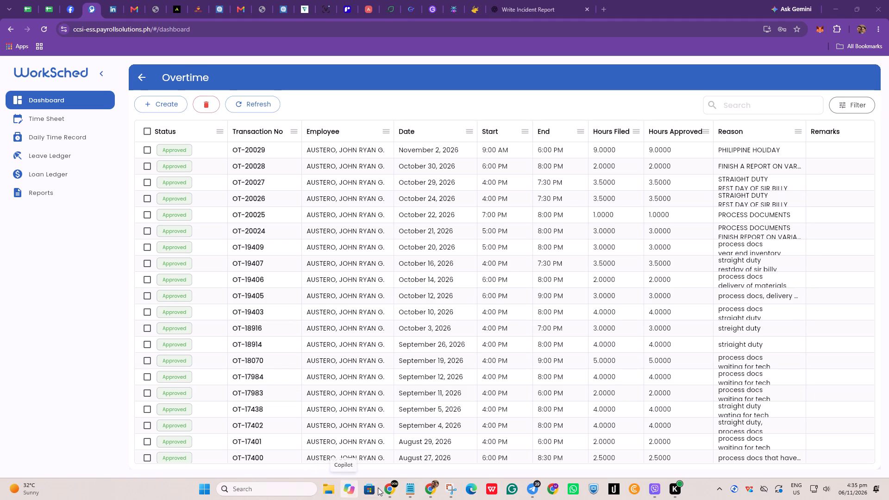
Reopen WPS Office and open the recent document LABEL ROLL GATCHALIAN.docx.
{"action": "left_click", "coordinate": [489, 491]}
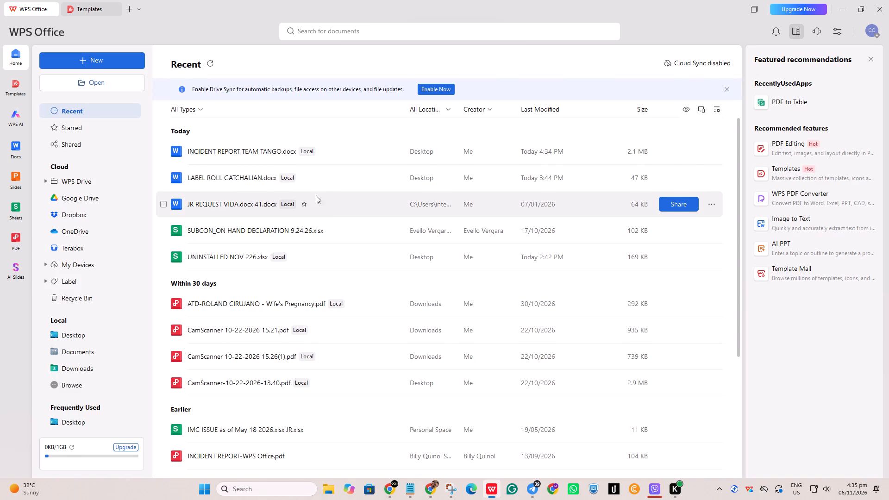
{"action": "left_click", "coordinate": [251, 175]}
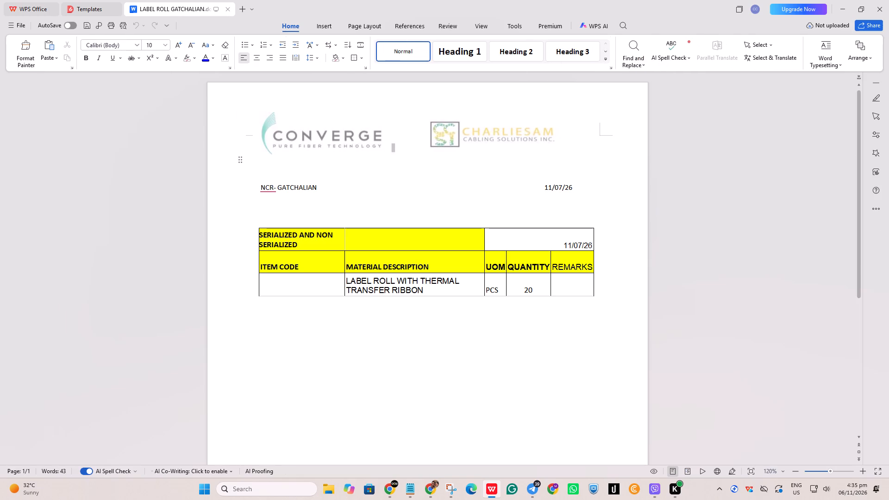
Print one copy of the label roll document.
{"action": "left_click", "coordinate": [109, 27]}
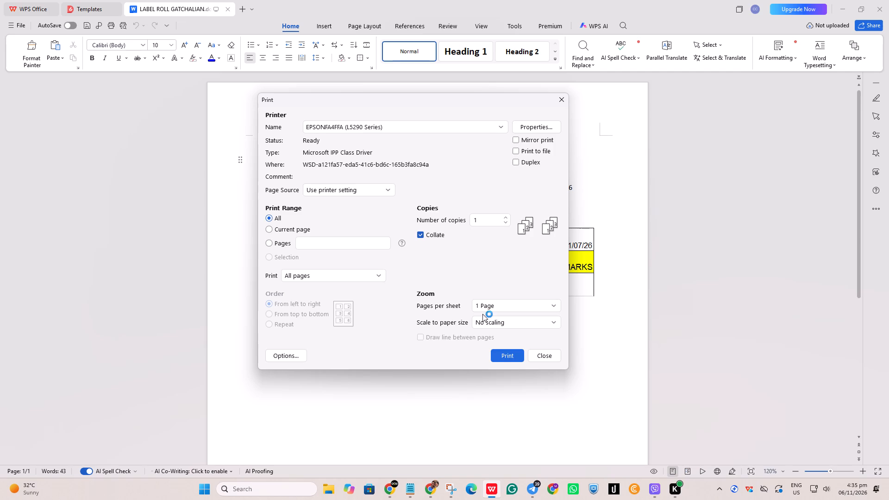
{"action": "left_click", "coordinate": [513, 354]}
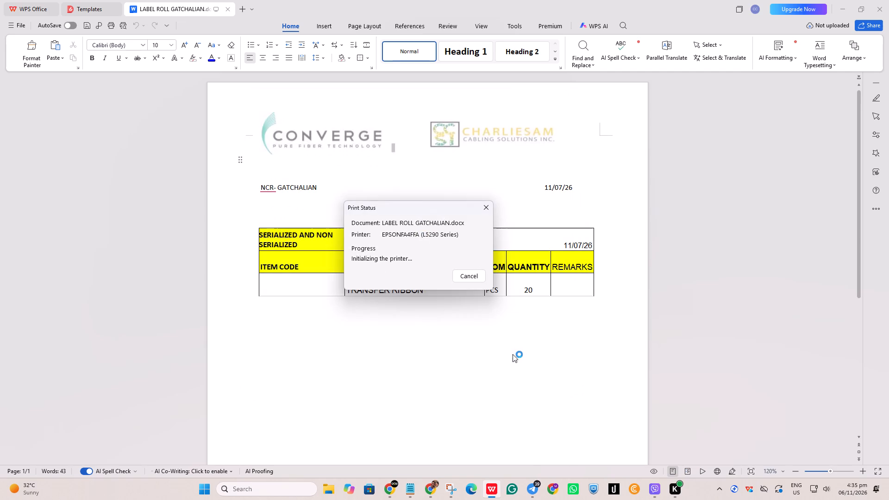